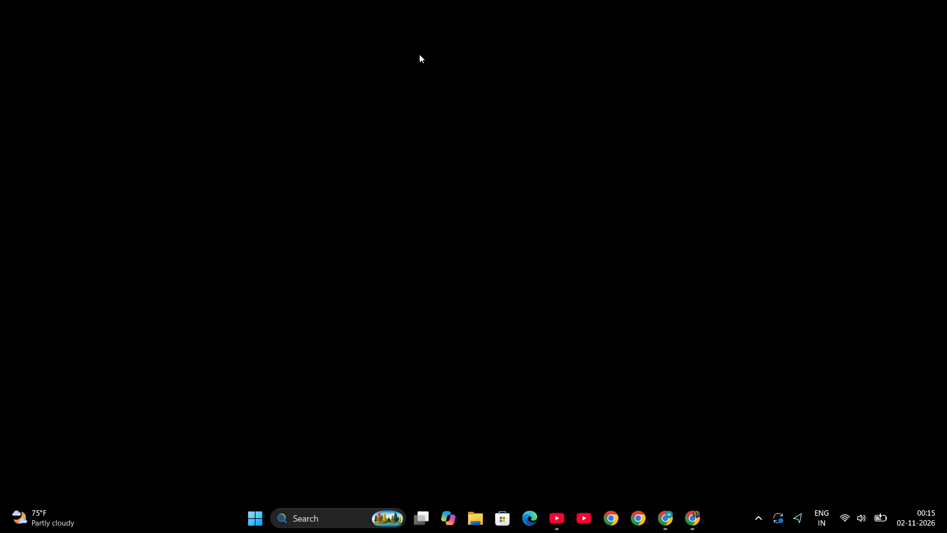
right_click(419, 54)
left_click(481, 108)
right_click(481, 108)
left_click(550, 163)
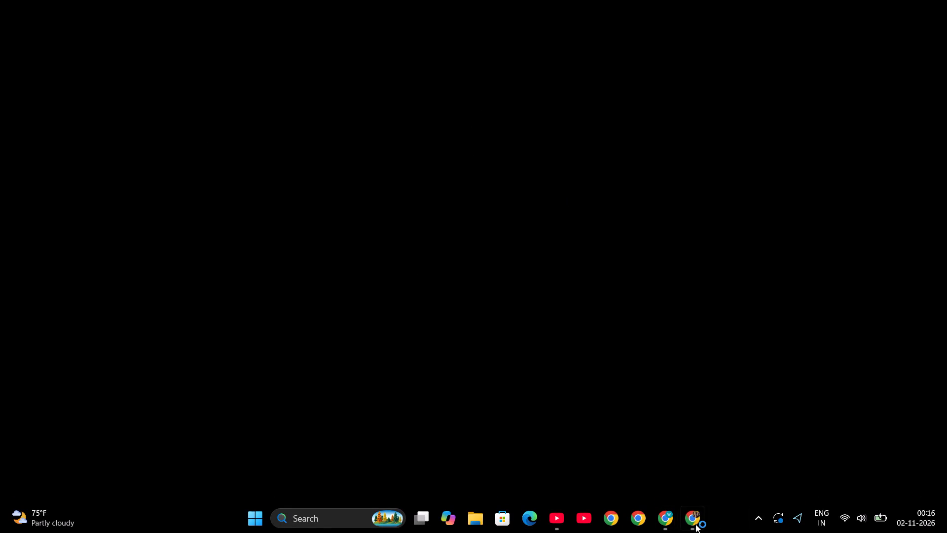
Switch to the Chrome window with the Hostinger home page, dismiss the personal information form, and look over the listed websites.
left_click(688, 521)
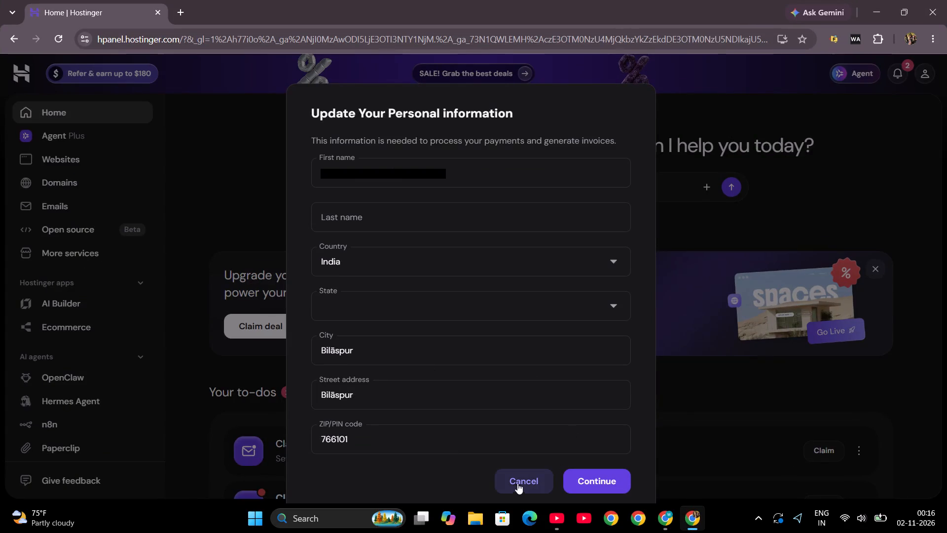
left_click(515, 484)
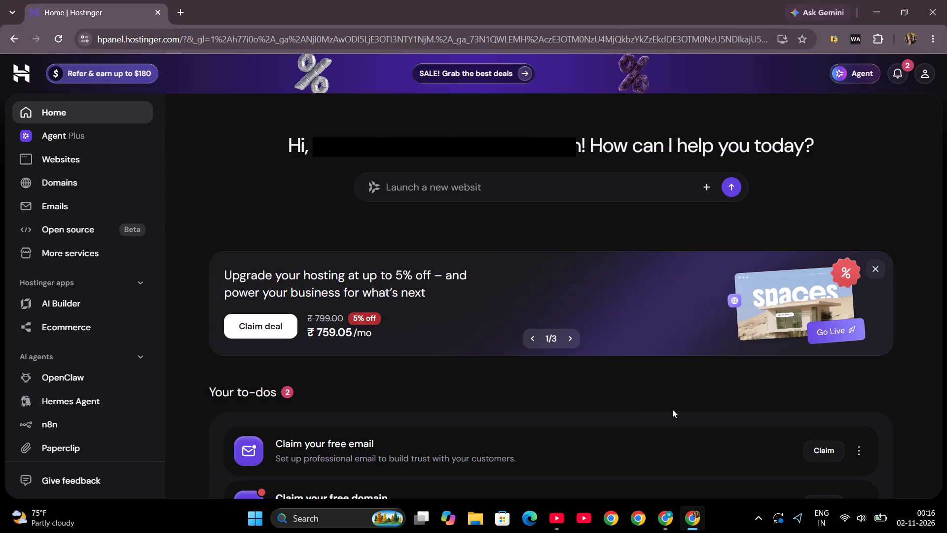
scroll(891, 398, "down", 7)
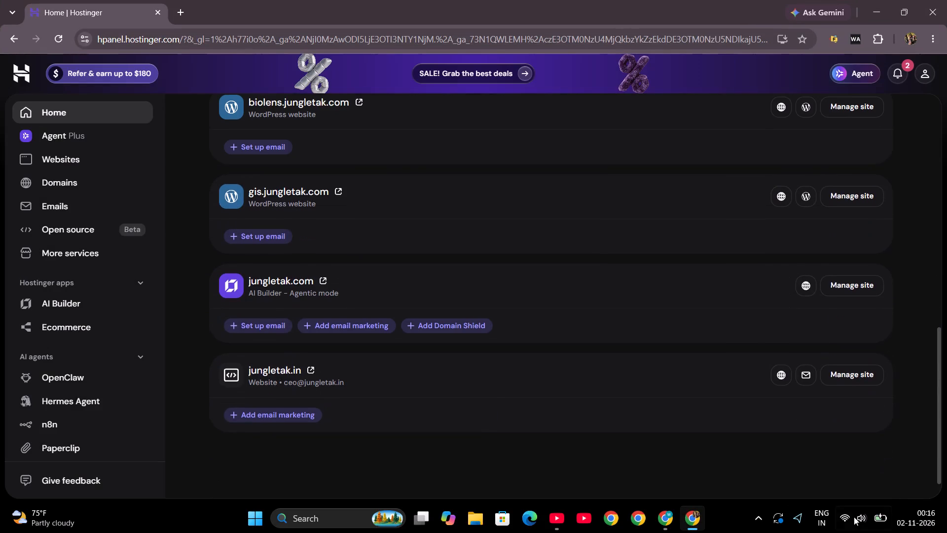
left_click(665, 512)
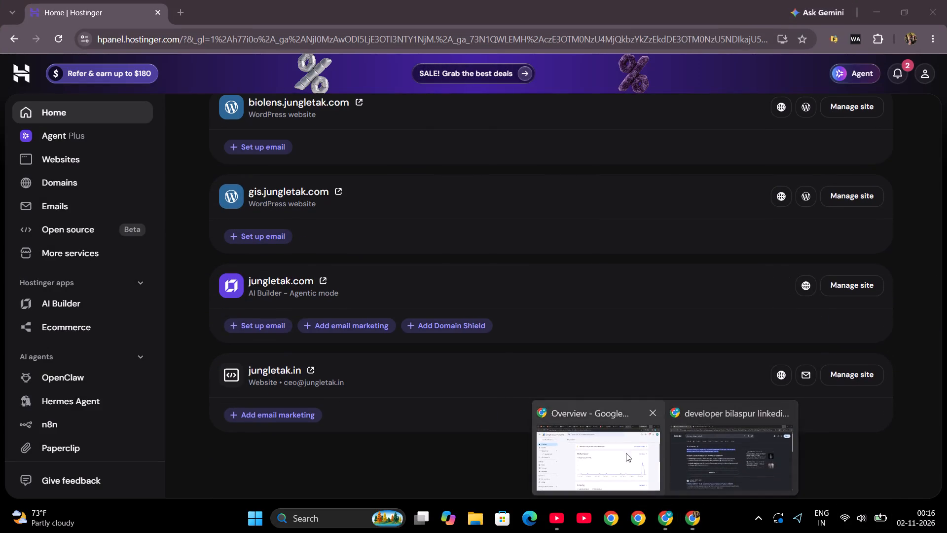
Switch to the incognito Chrome window and look through the Google results for "developer bilaspur linkedin".
left_click(716, 458)
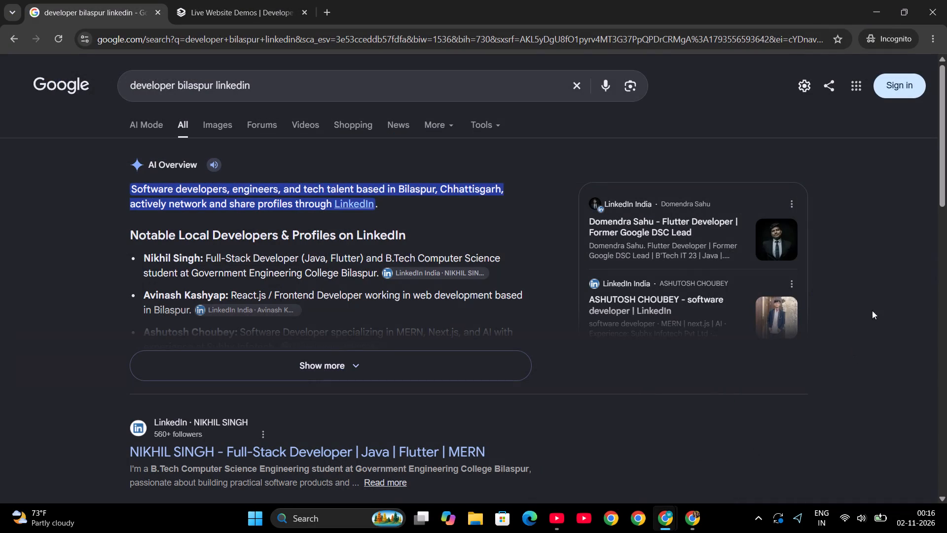
scroll(547, 260, "down", 5)
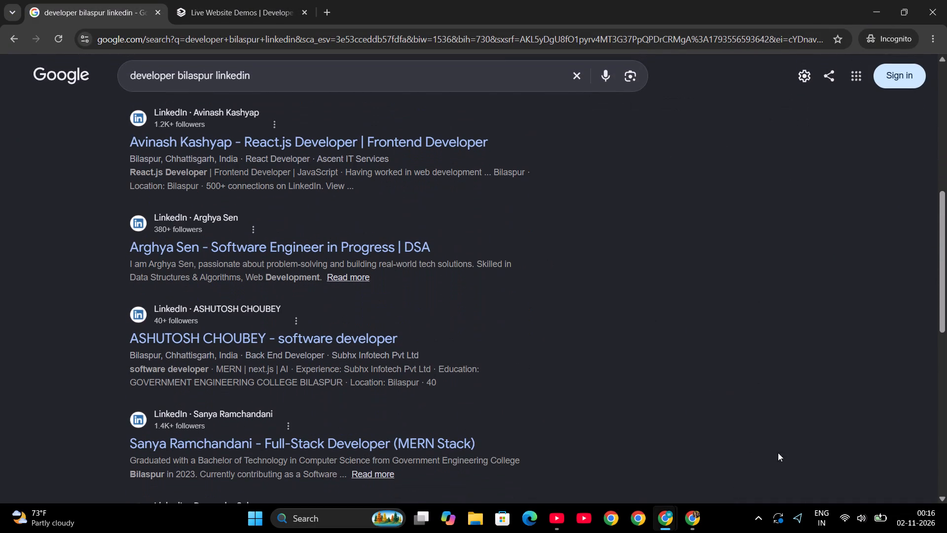
Raise the screen brightness slightly in the Windows quick settings and close them.
left_click(883, 523)
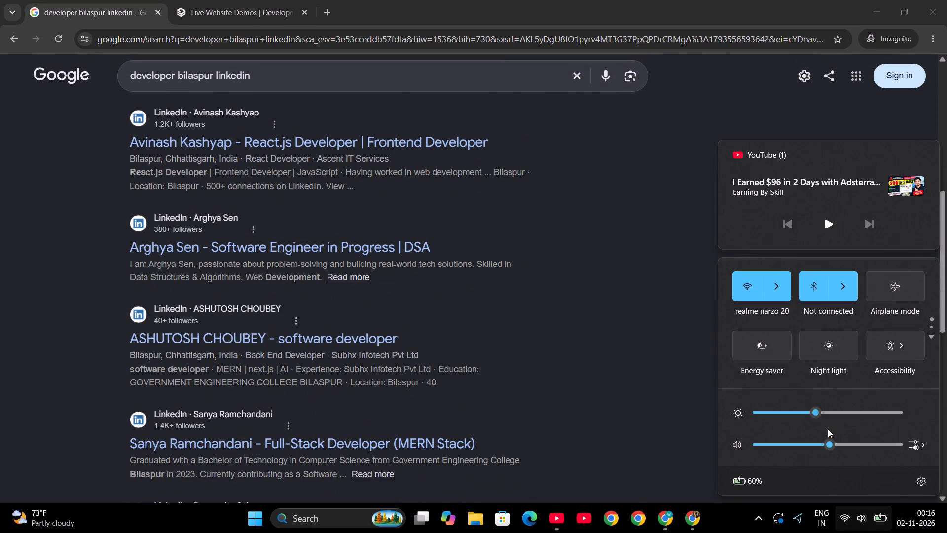
left_click(816, 409)
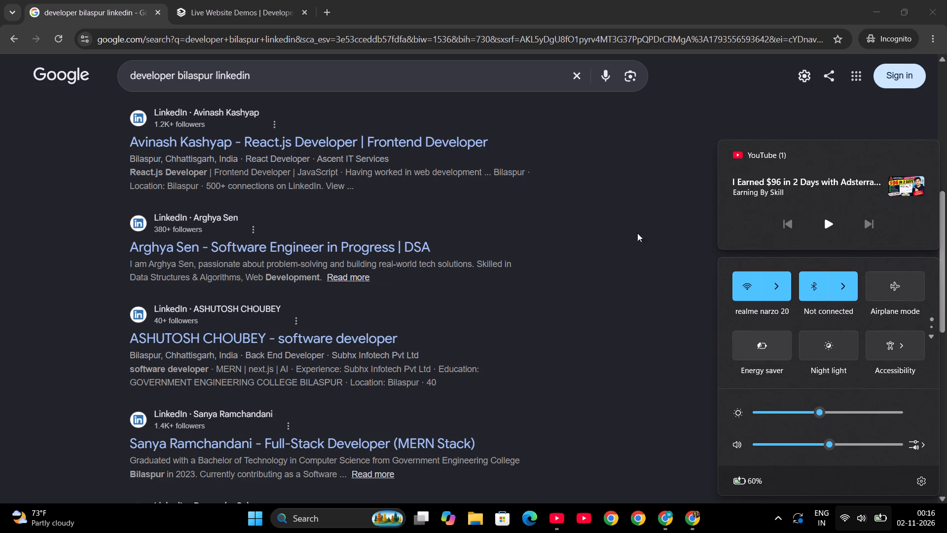
left_click(620, 189)
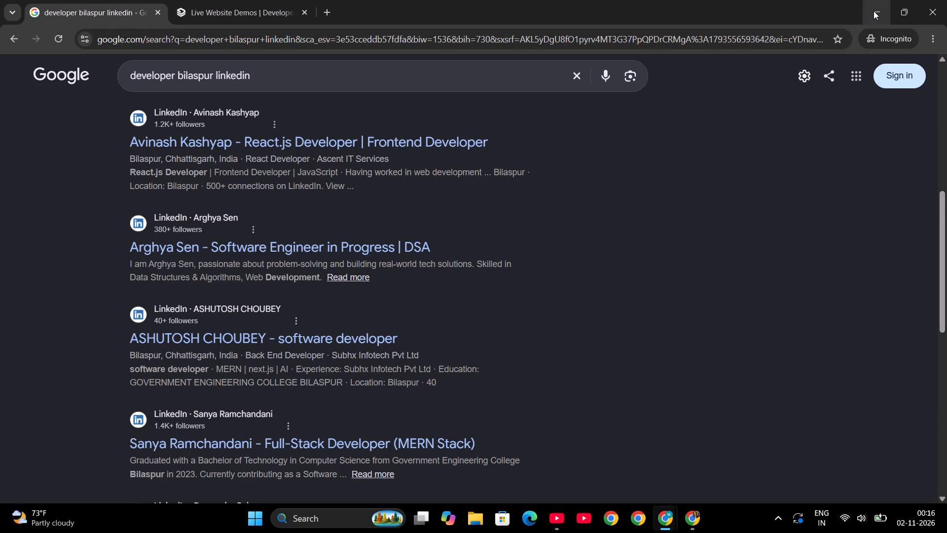
Minimize the incognito window to return to the Hostinger home page and look over its business websites and to-dos.
left_click(873, 11)
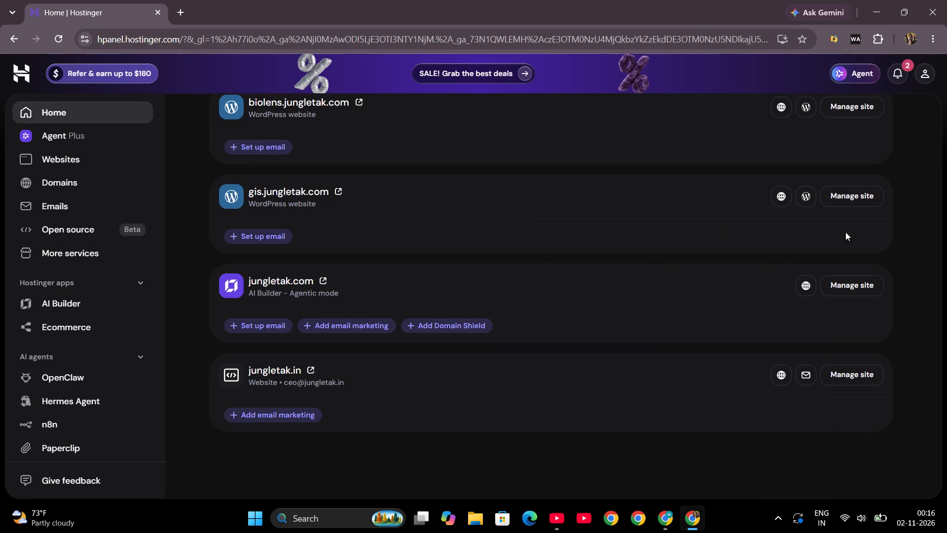
scroll(912, 259, "down", 1)
scroll(912, 259, "up", 1)
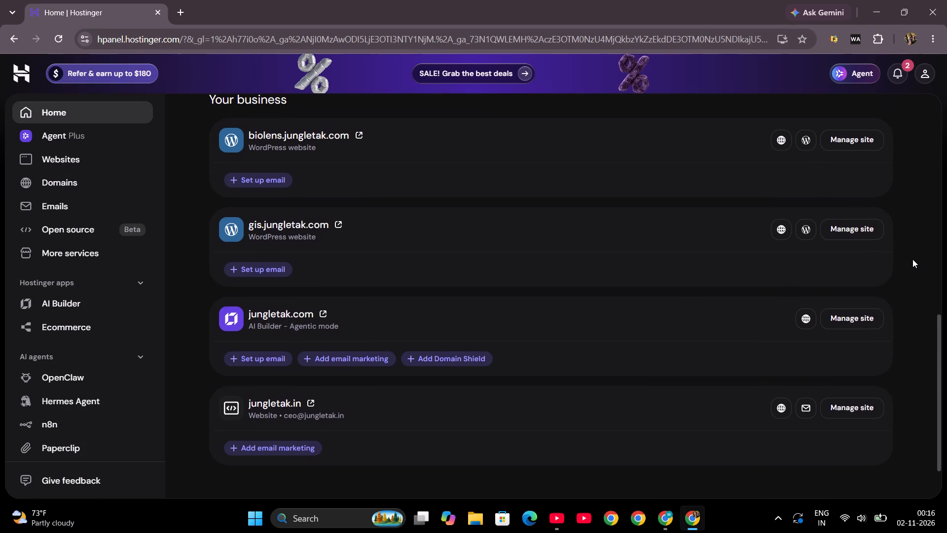
scroll(912, 259, "up", 2)
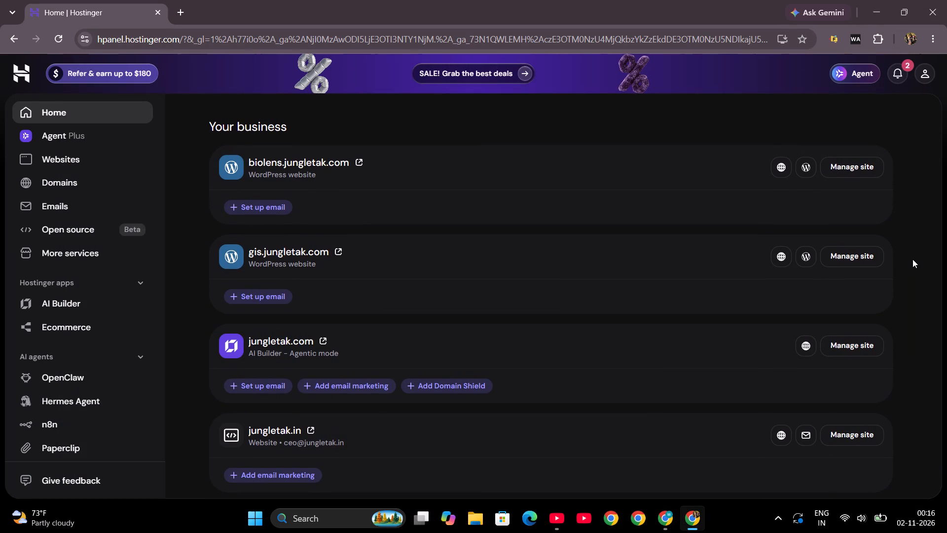
scroll(912, 259, "up", 4)
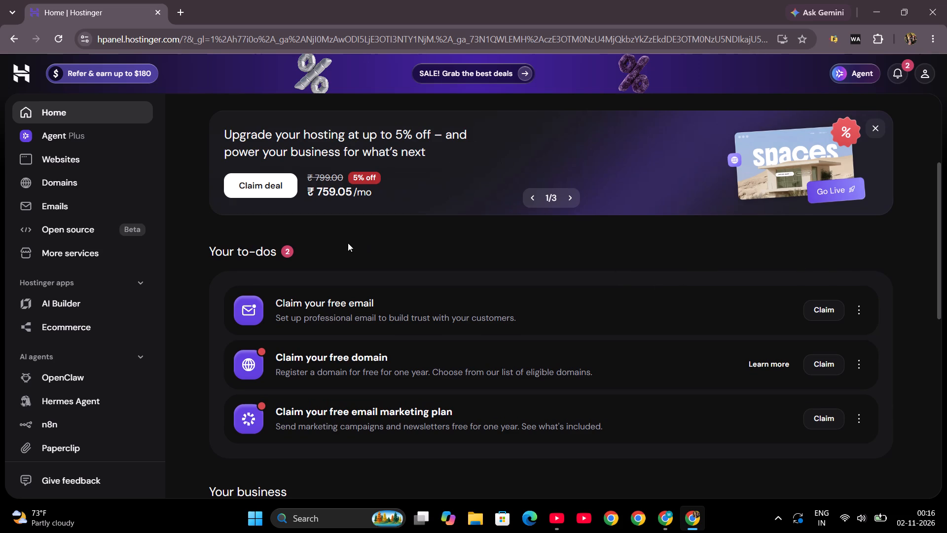
Start creating a new WordPress site under the Unlimited plan from Hostinger's WordPress websites list.
left_click(78, 157)
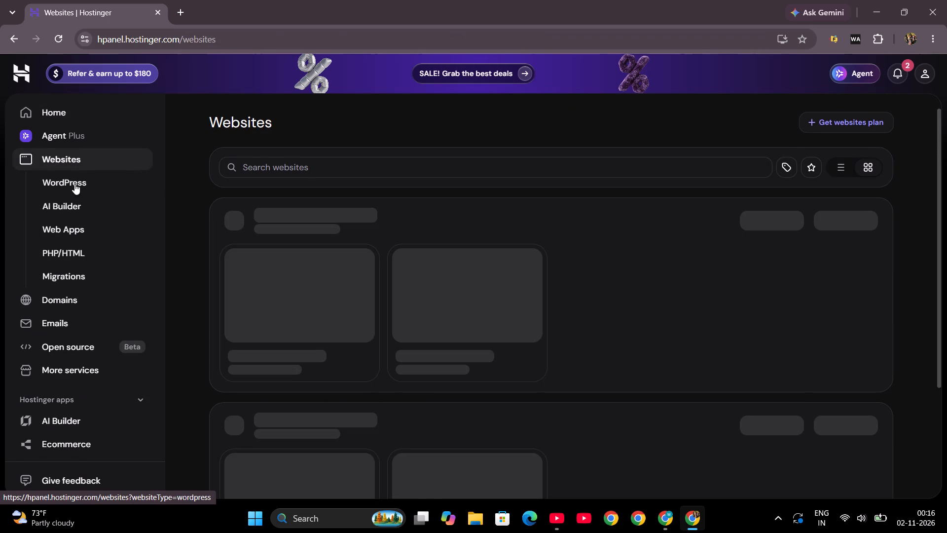
left_click(73, 177)
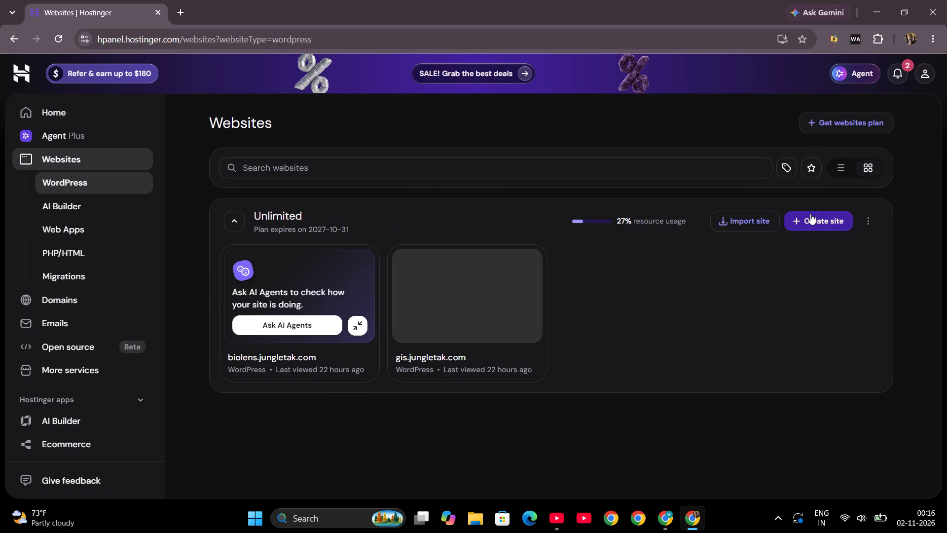
left_click(810, 214)
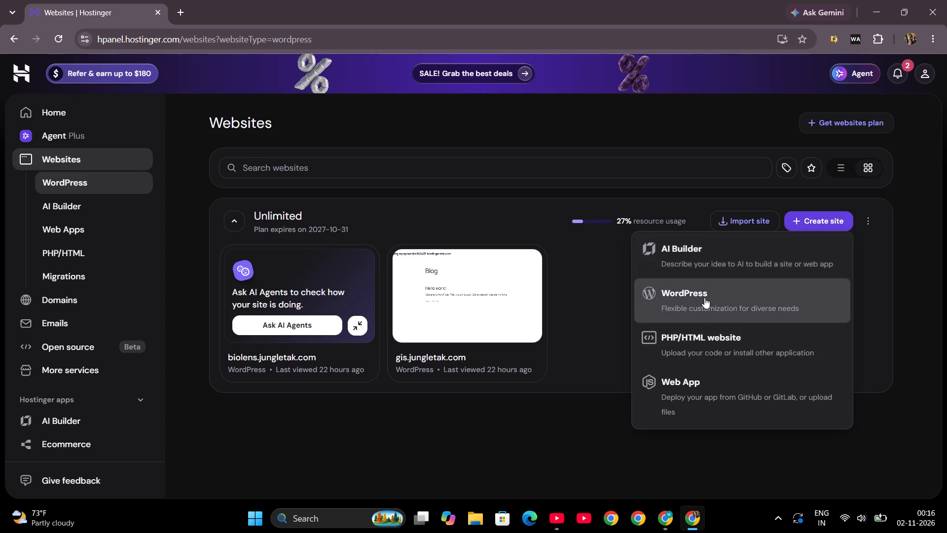
left_click(704, 298)
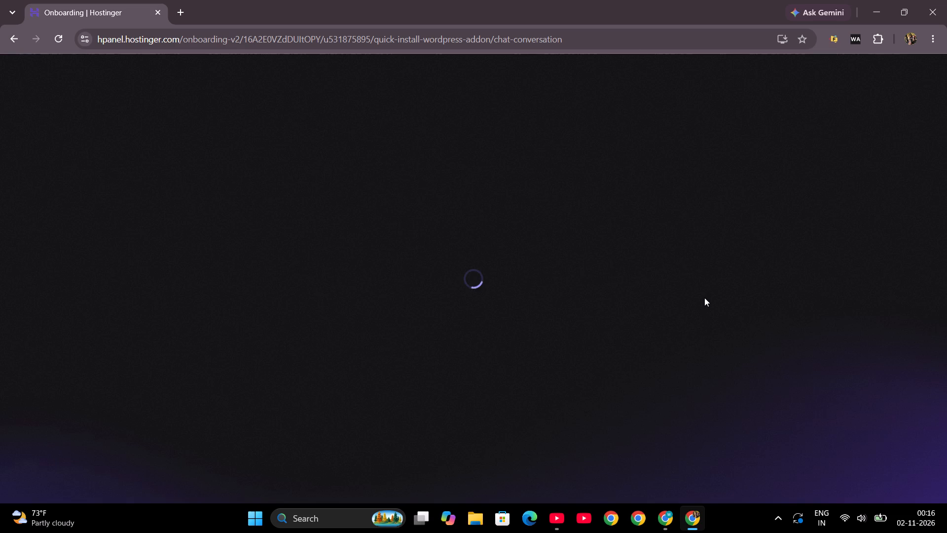
Close the incognito Chrome window holding the "developer bilaspur linkedin" search.
left_click(669, 521)
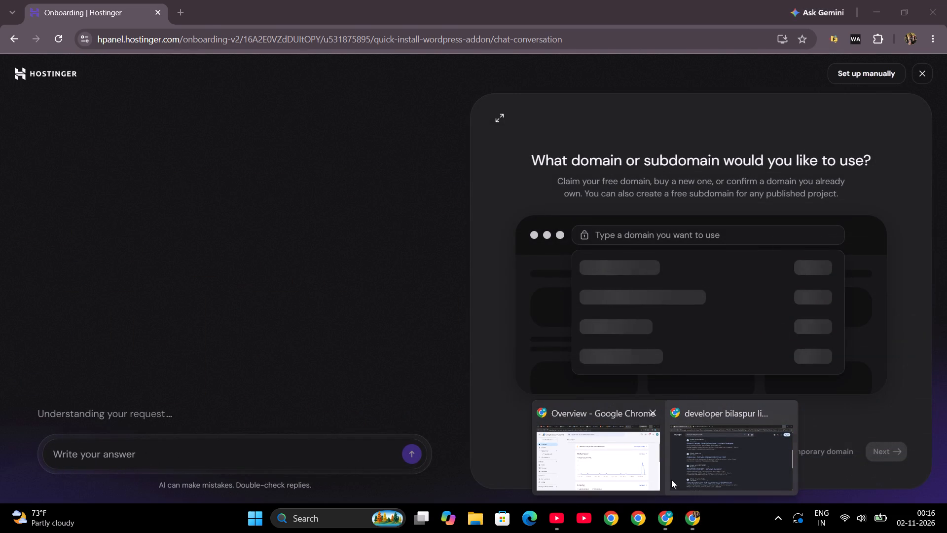
left_click(711, 471)
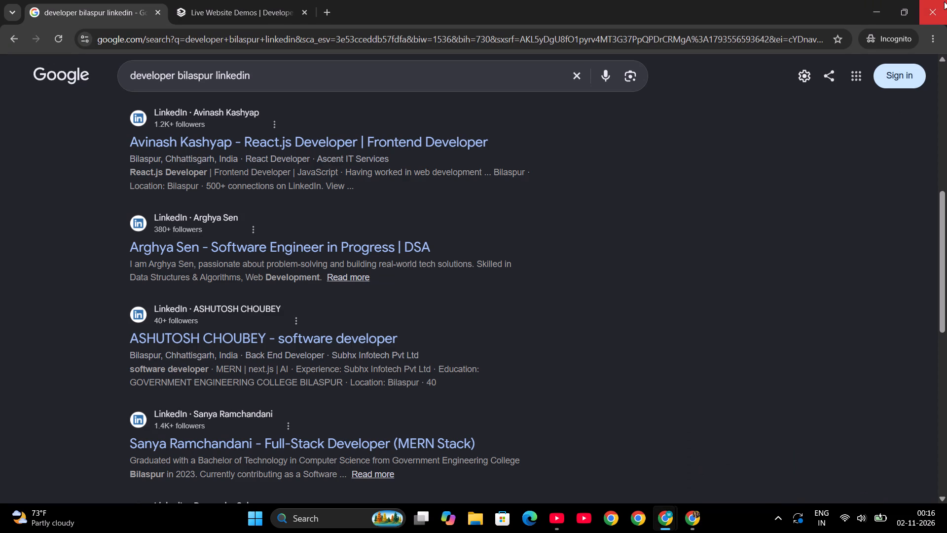
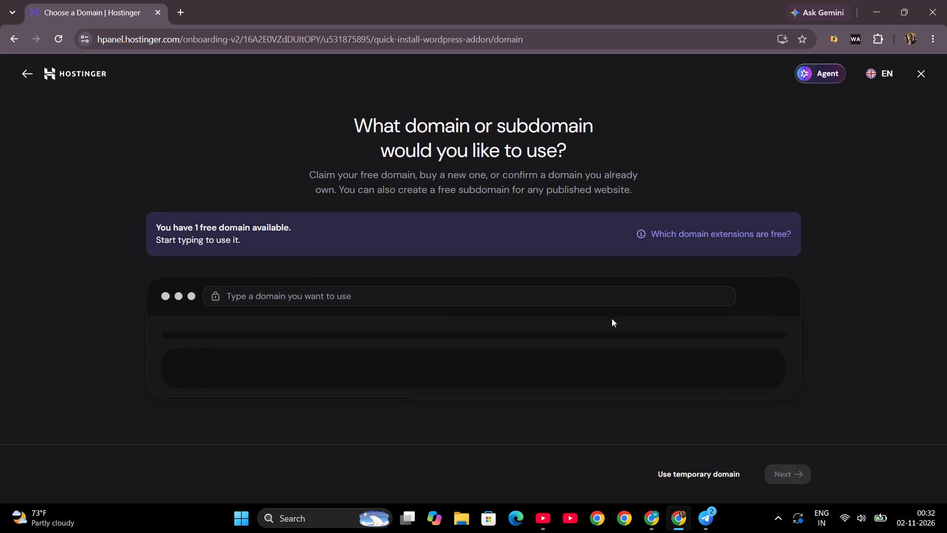
Enter localnews.developerbilaspur as the domain for the WordPress site.
left_click(579, 297)
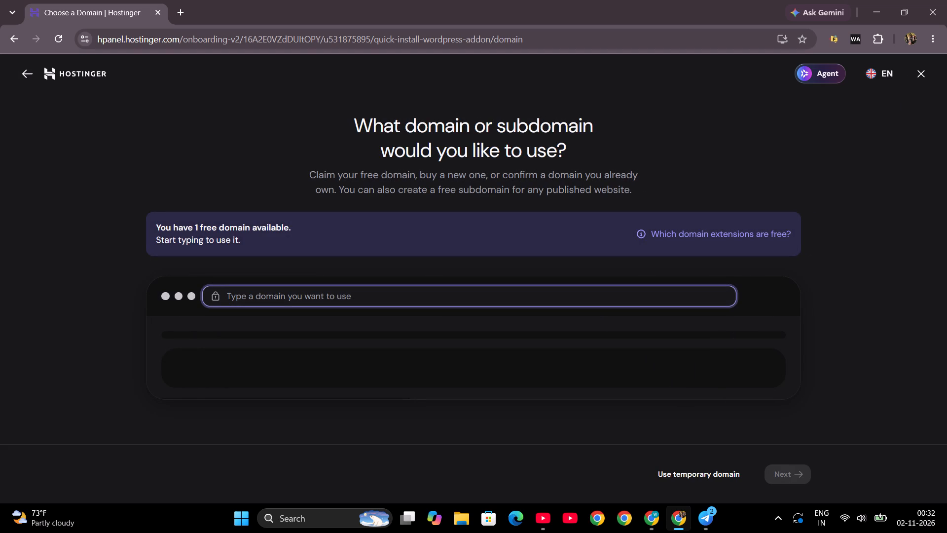
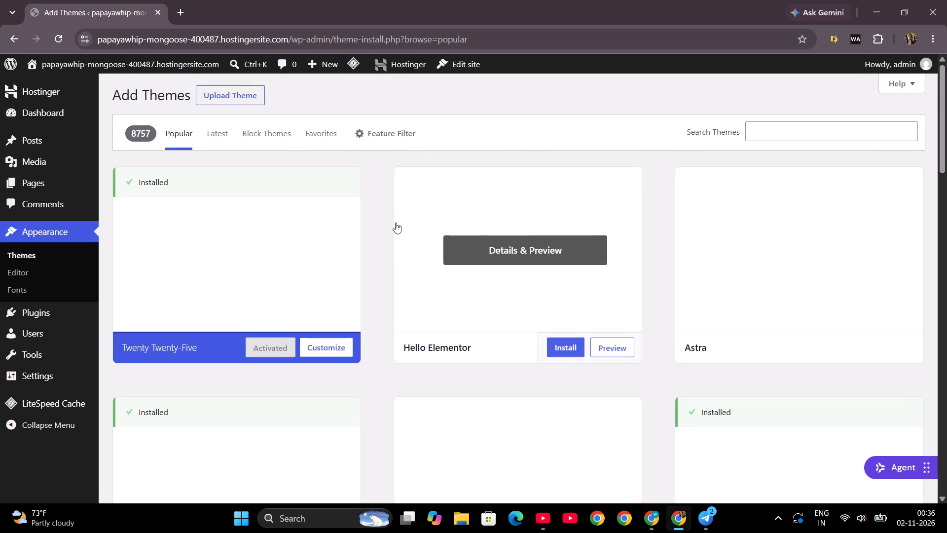
Upload Newspaper-theme-v12.3.1.zip from the Unigram folder in Downloads, install it as a WordPress theme and activate it.
left_click(241, 92)
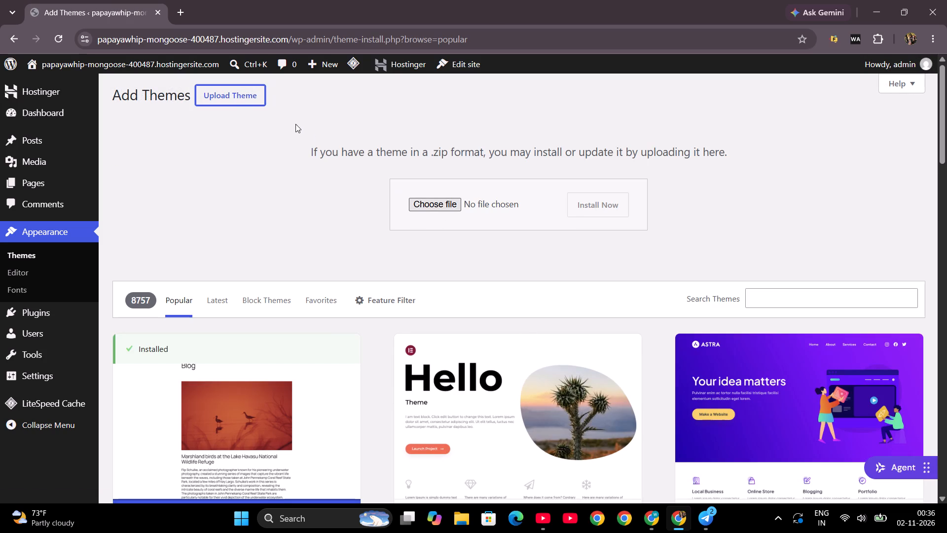
left_click(253, 96)
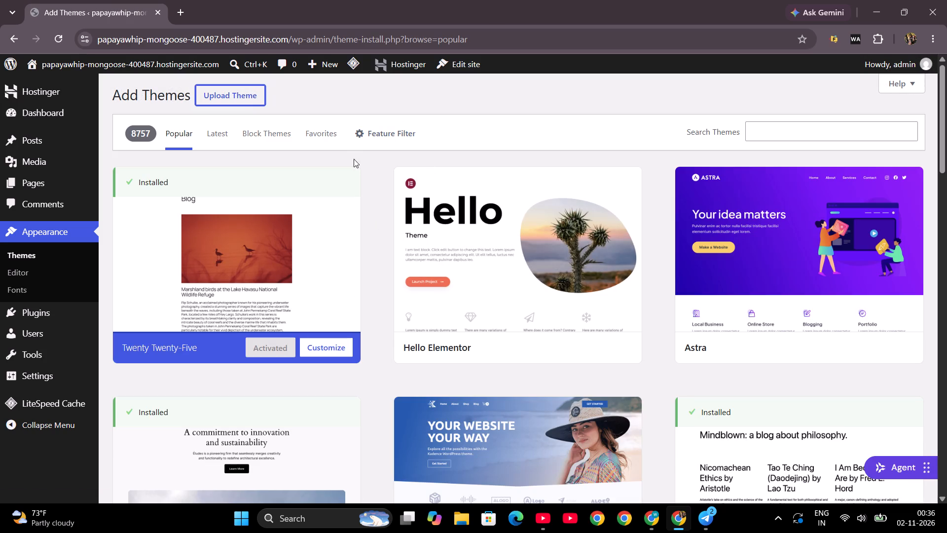
left_click(239, 95)
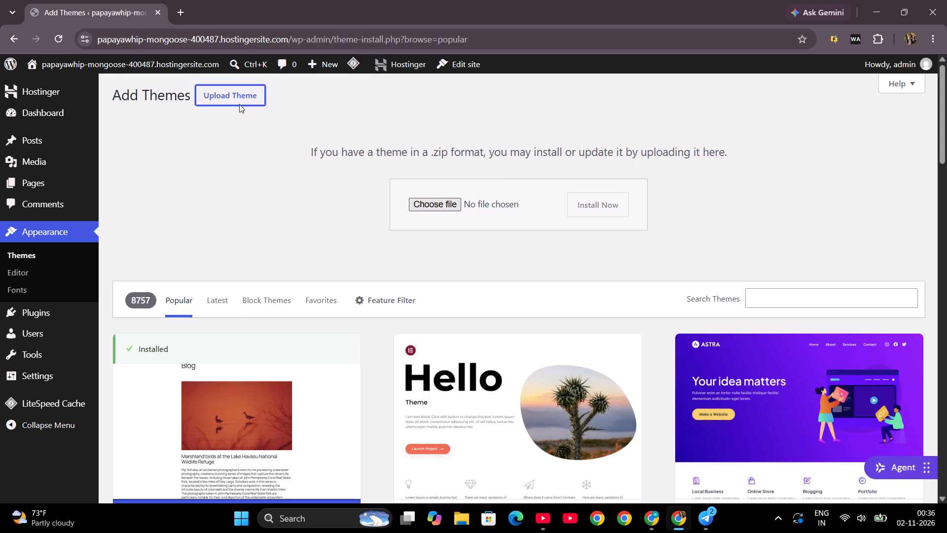
left_click(239, 91)
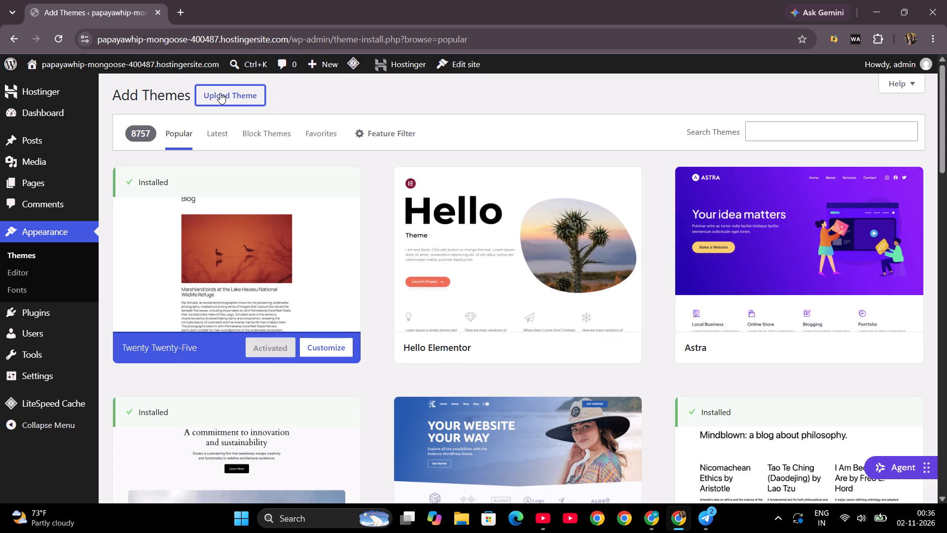
left_click(220, 93)
left_click(252, 97)
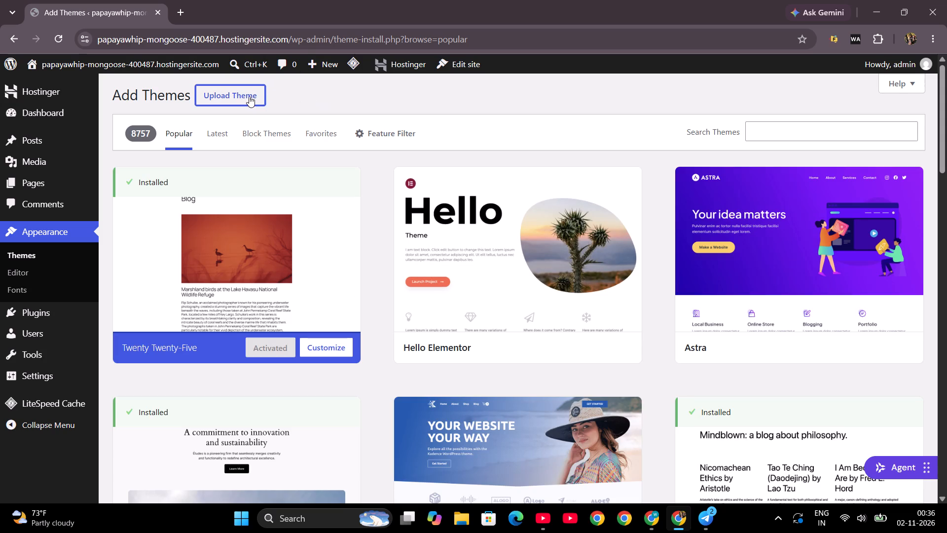
left_click(246, 96)
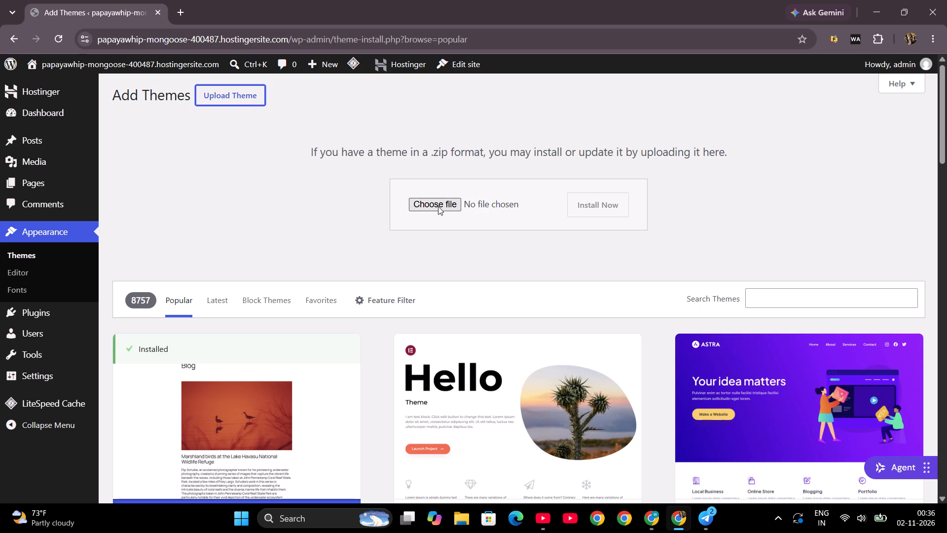
left_click(438, 206)
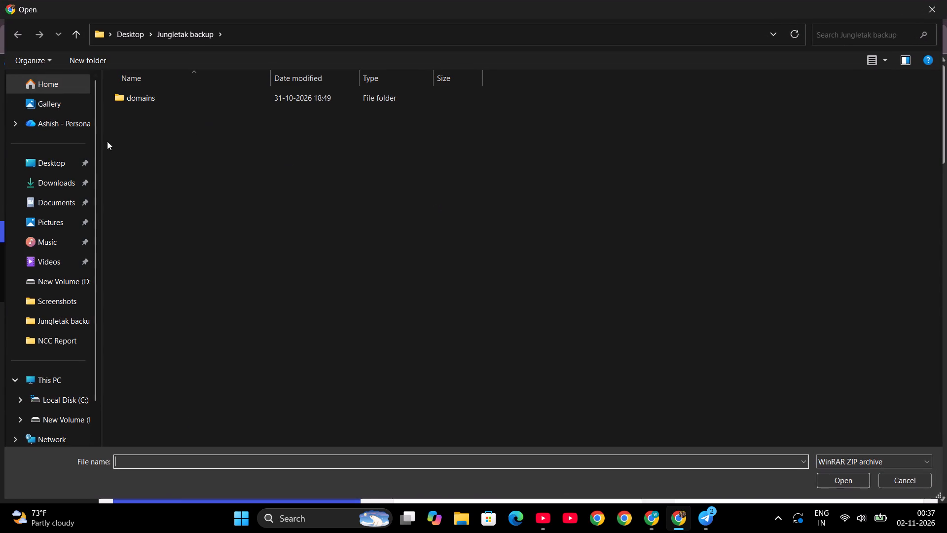
left_click(49, 185)
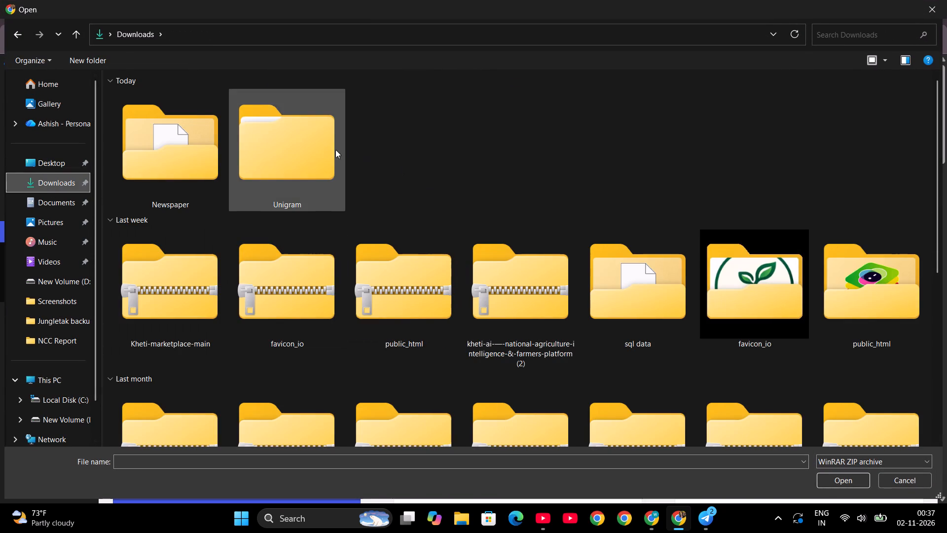
double_click(305, 158)
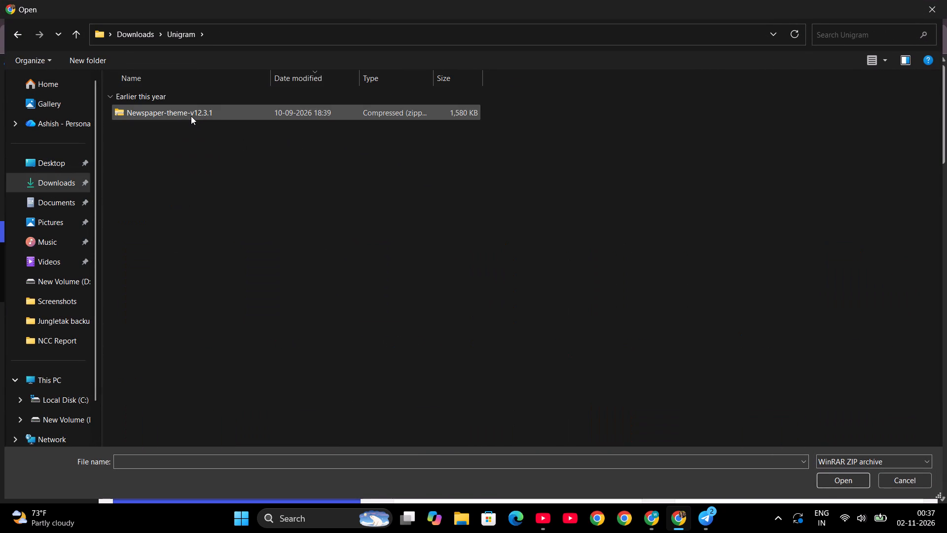
double_click(191, 116)
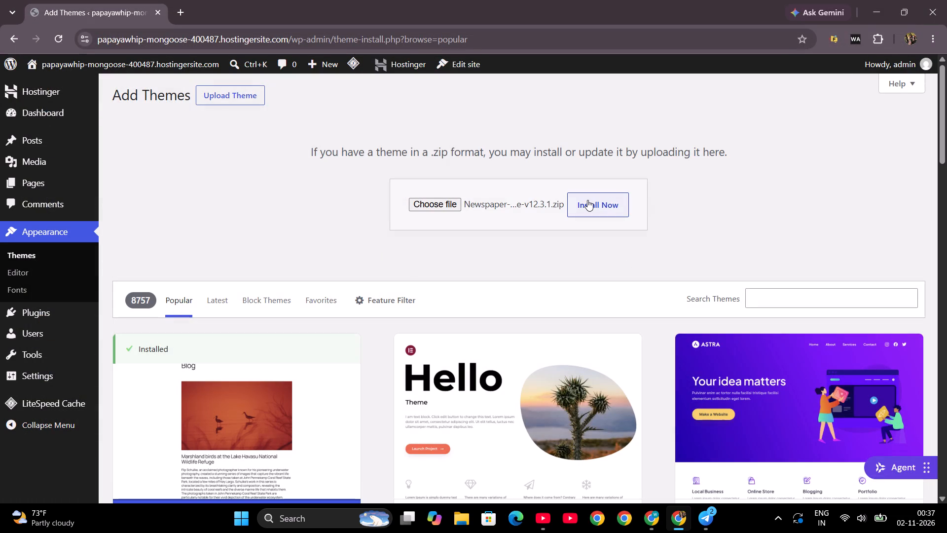
left_click(587, 200)
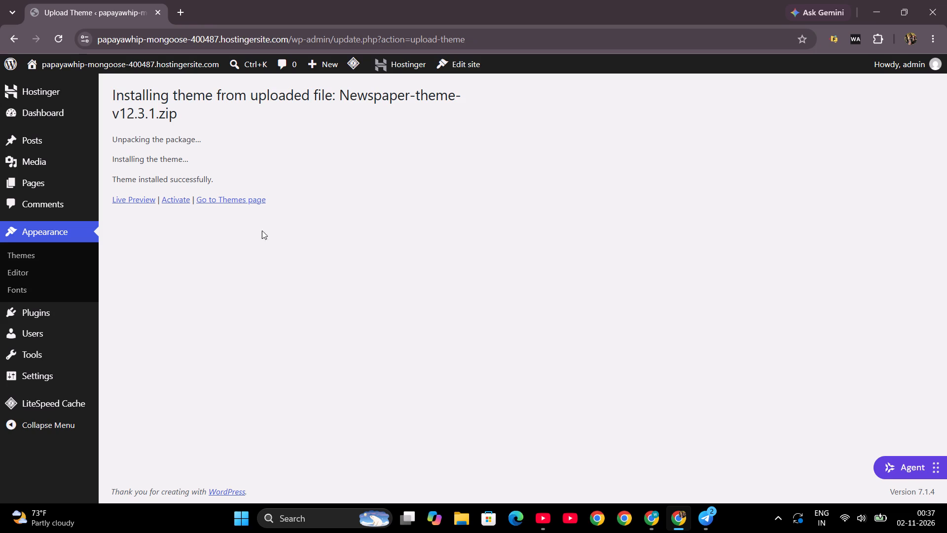
left_click(179, 201)
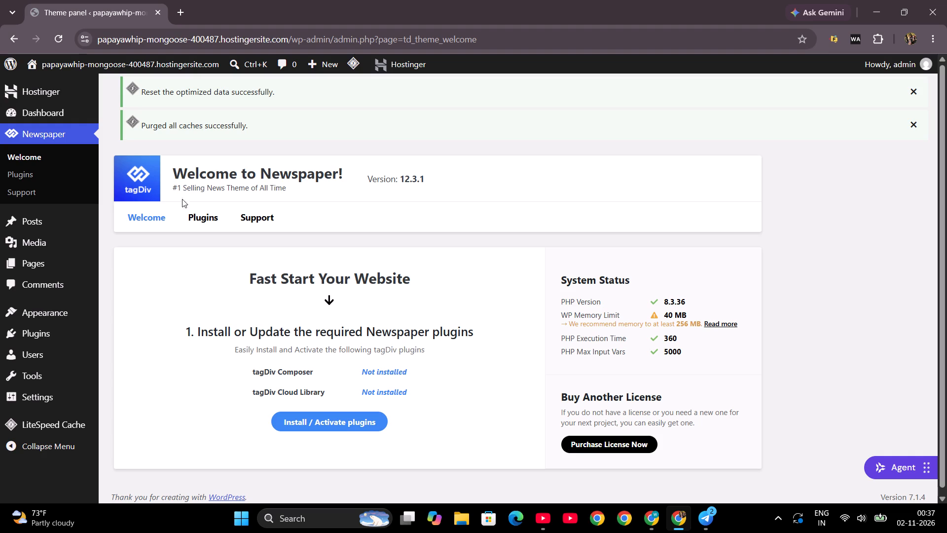
Install and activate the required Newspaper plugins, tagDiv Composer and tagDiv Cloud Library.
left_click(356, 423)
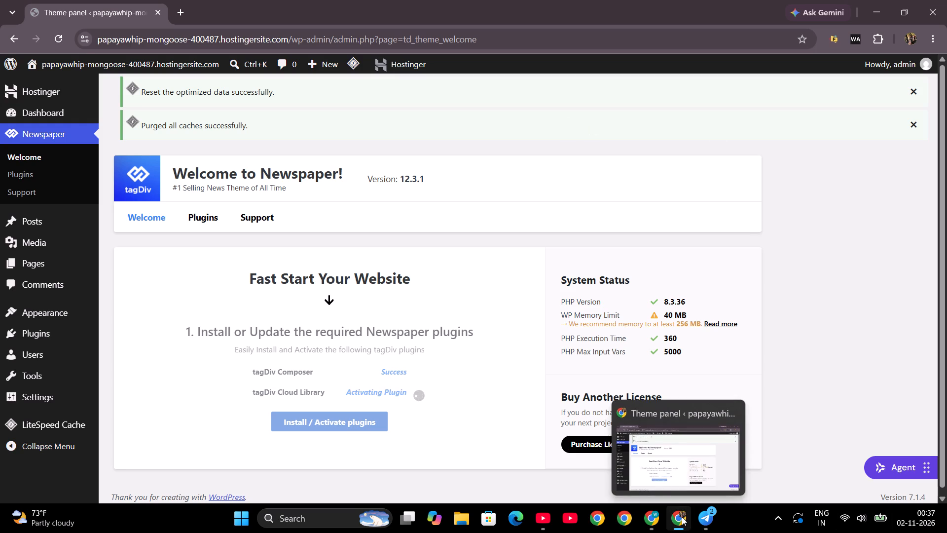
Open the Hostinger account's Websites list in a new browser tab, dismissing the personal information form.
left_click(176, 10)
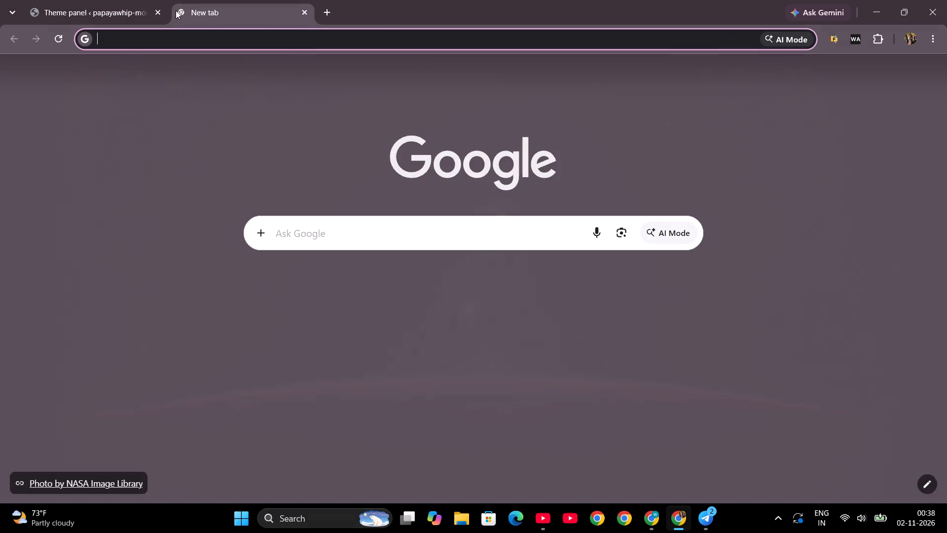
left_click(378, 240)
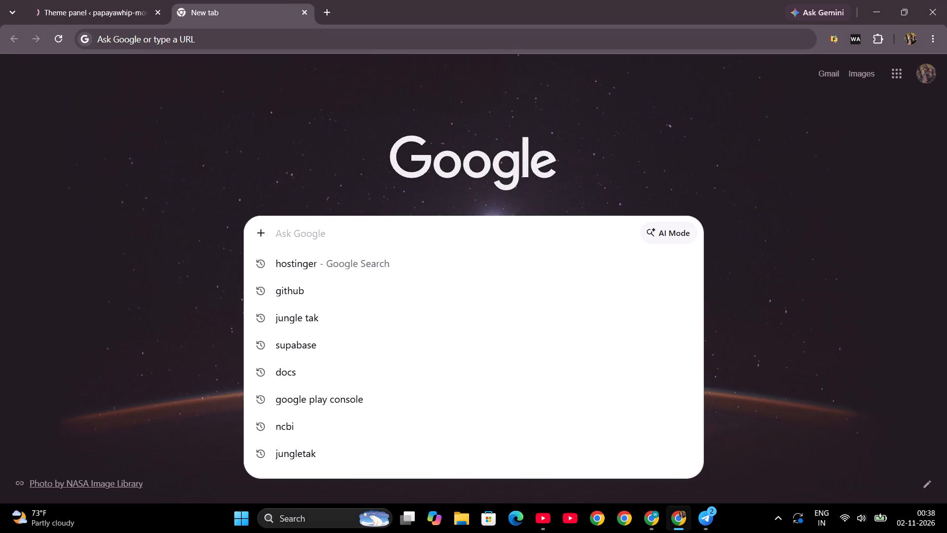
left_click(357, 266)
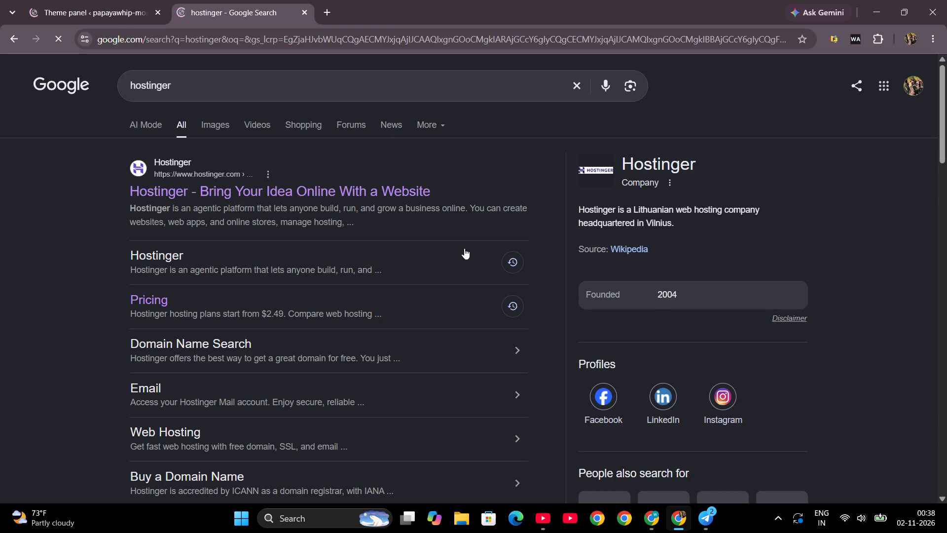
left_click(258, 196)
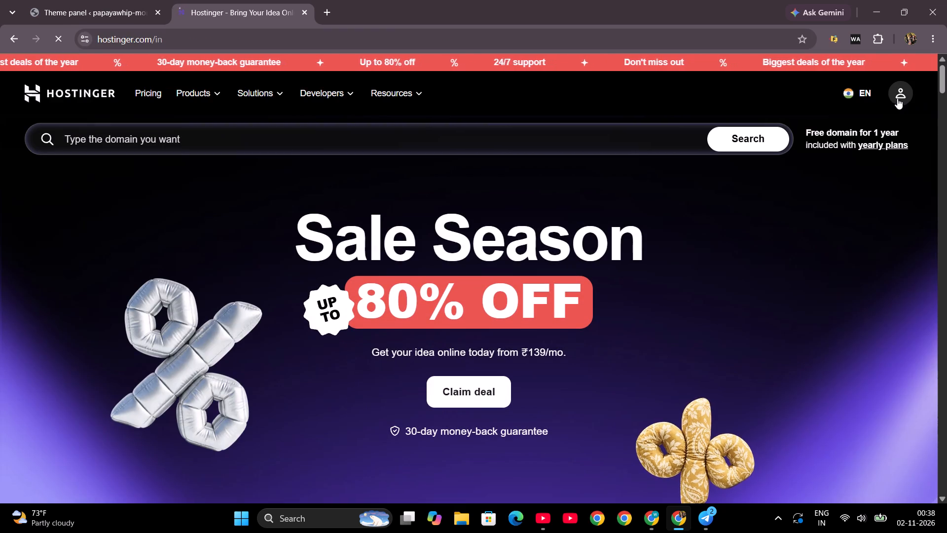
left_click(901, 98)
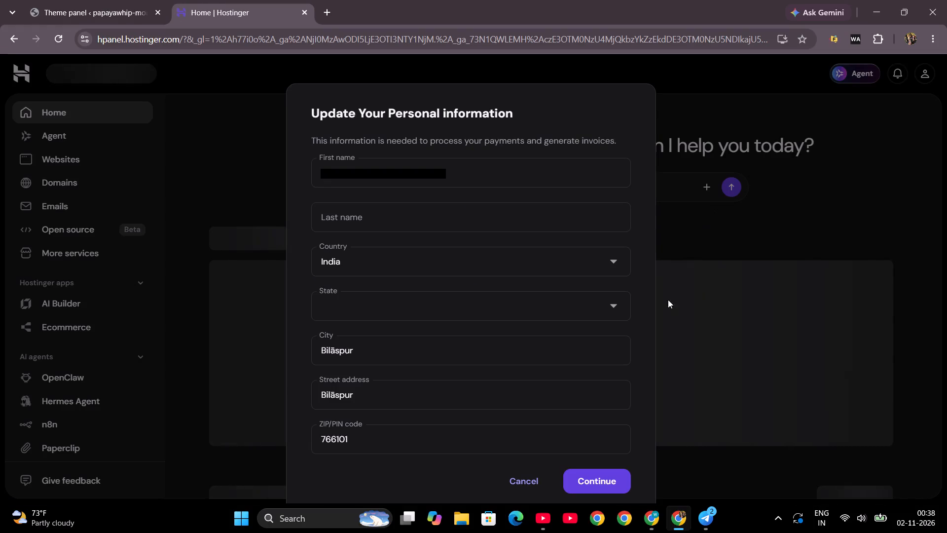
left_click(525, 483)
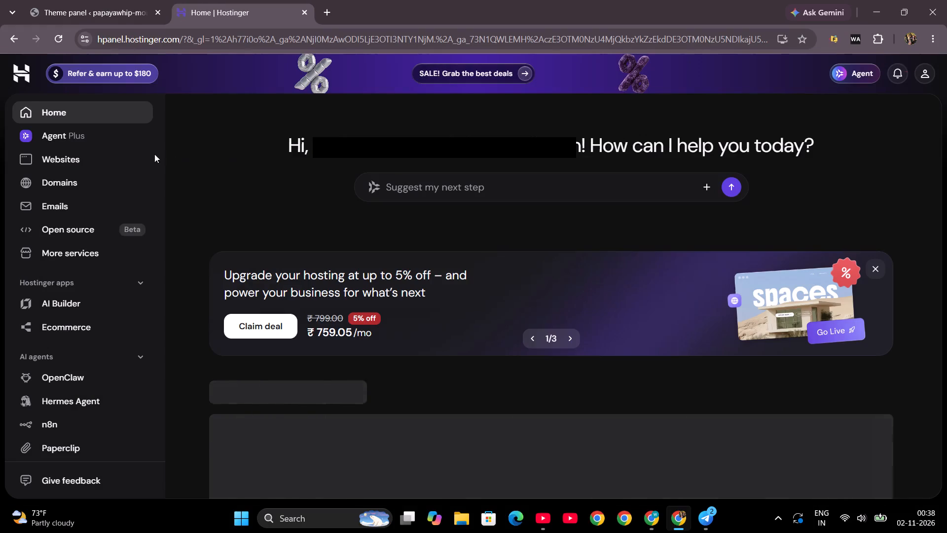
left_click(86, 159)
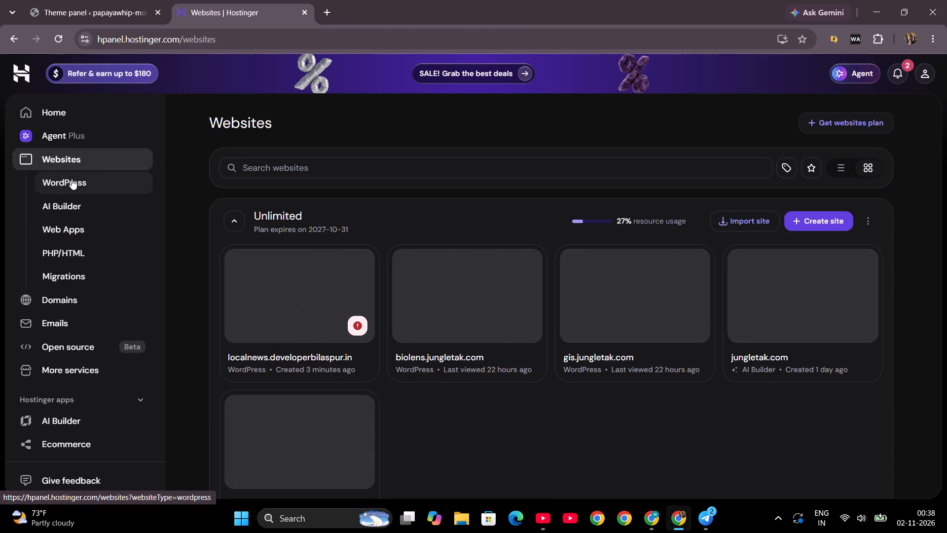
Check the domain pointing status and website access details of localnews.developerbilaspur.in, including the options for its preview domain.
scroll(418, 417, "down", 1)
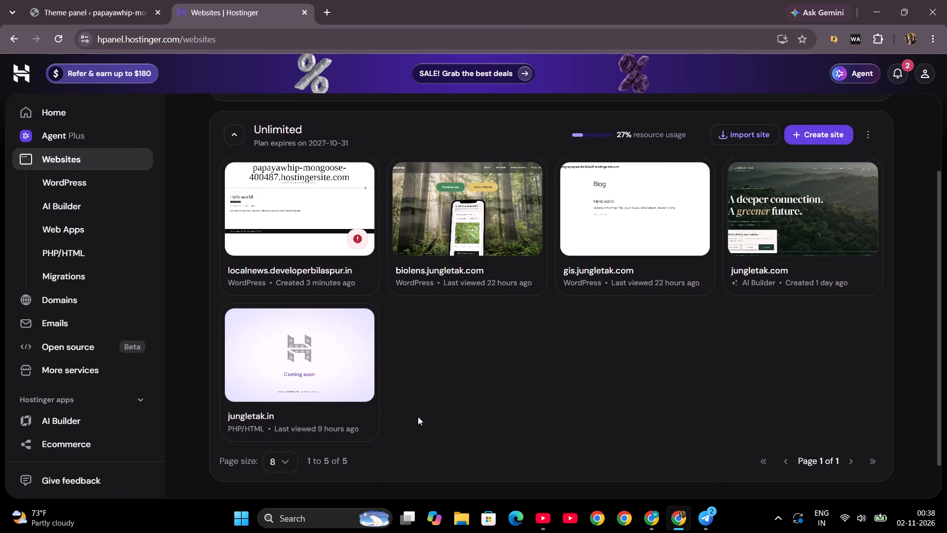
left_click(355, 237)
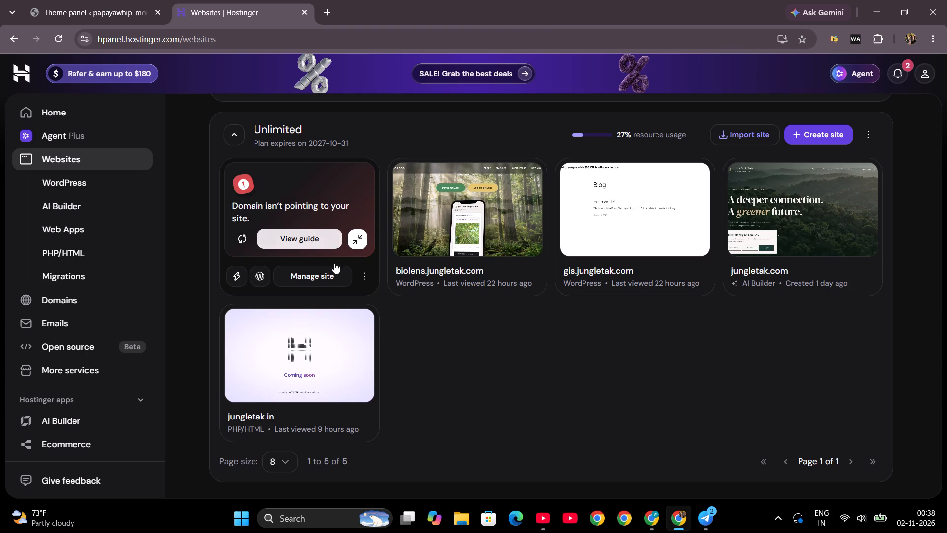
left_click(363, 275)
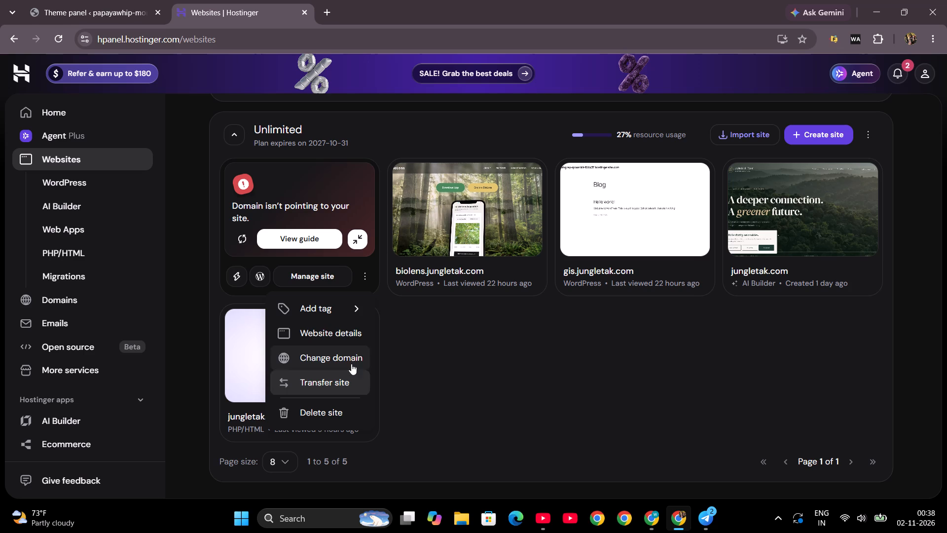
left_click(350, 334)
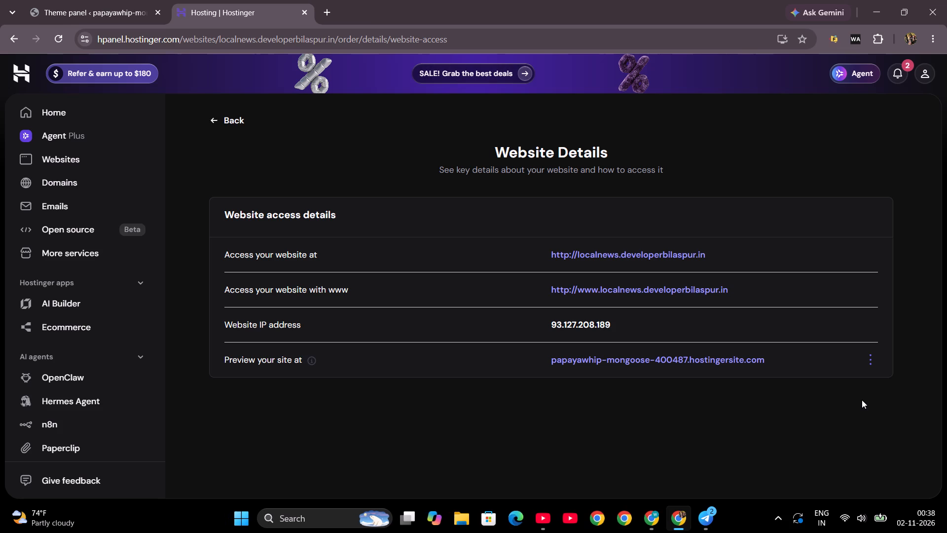
left_click(867, 360)
left_click(767, 414)
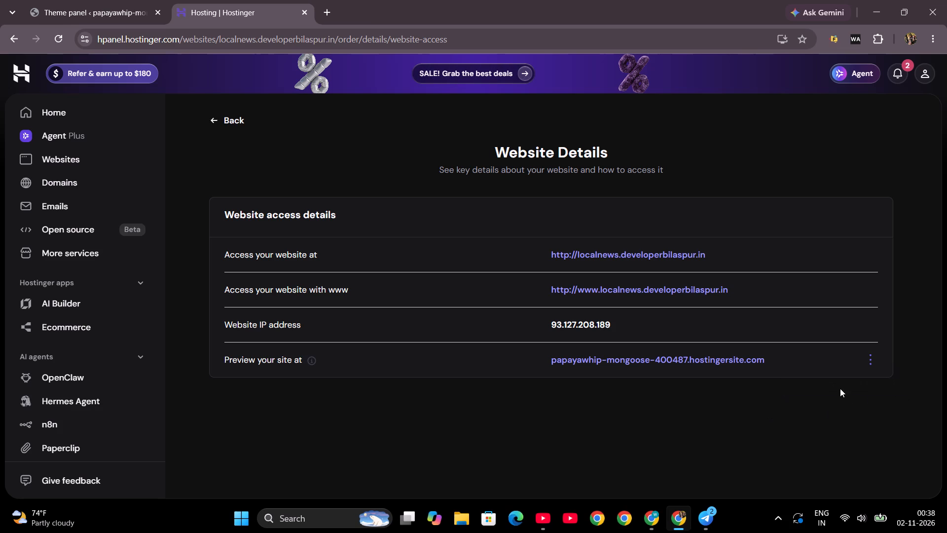
Return to the WordPress admin, open Newspaper's Prebuilt Websites and look through the available designs.
left_click(45, 0)
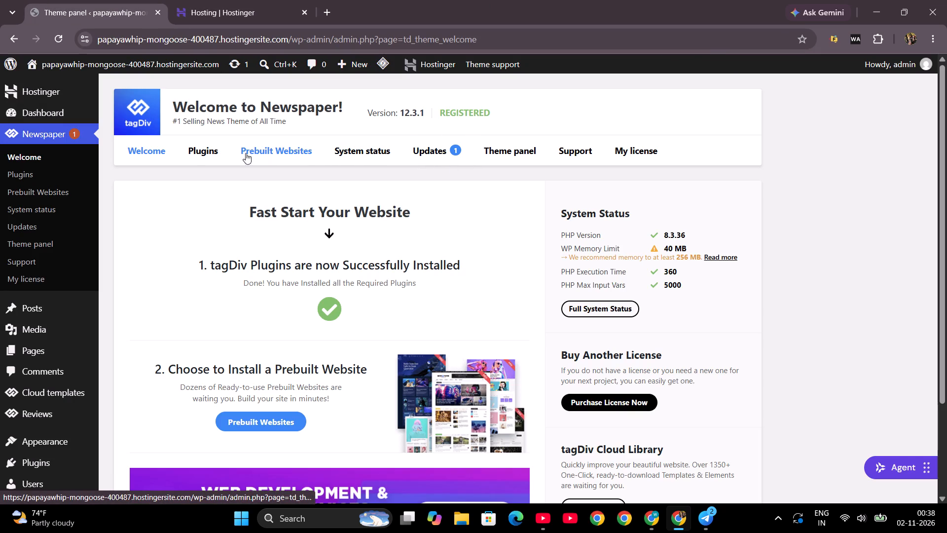
left_click(291, 157)
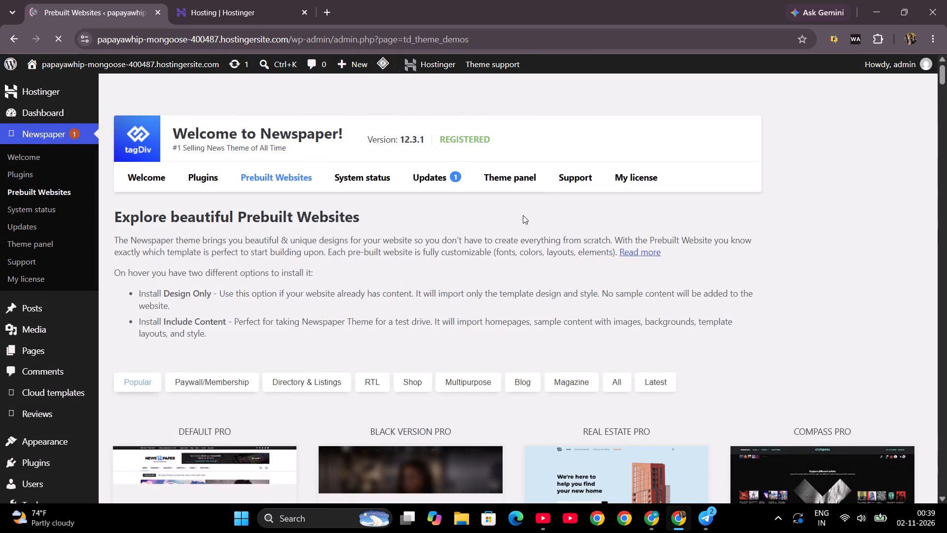
scroll(771, 267, "down", 15)
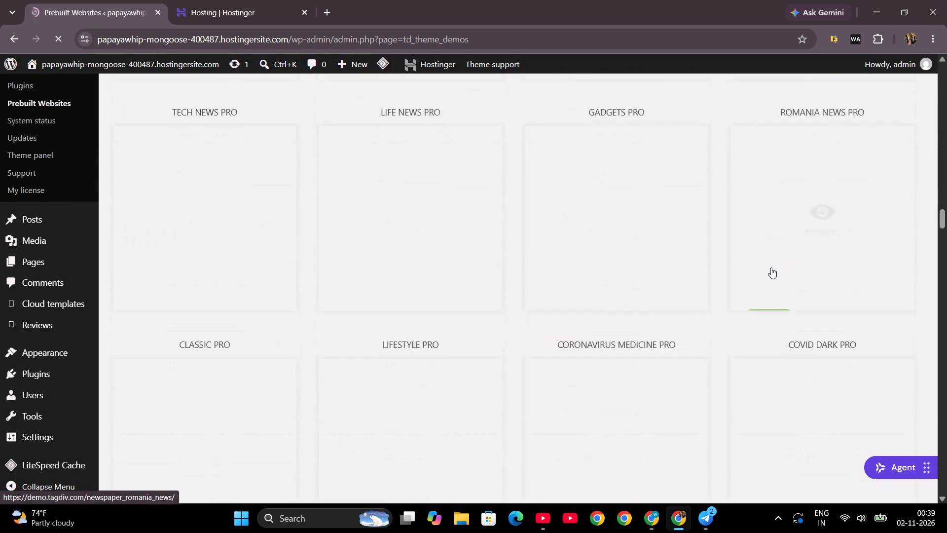
scroll(771, 267, "down", 6)
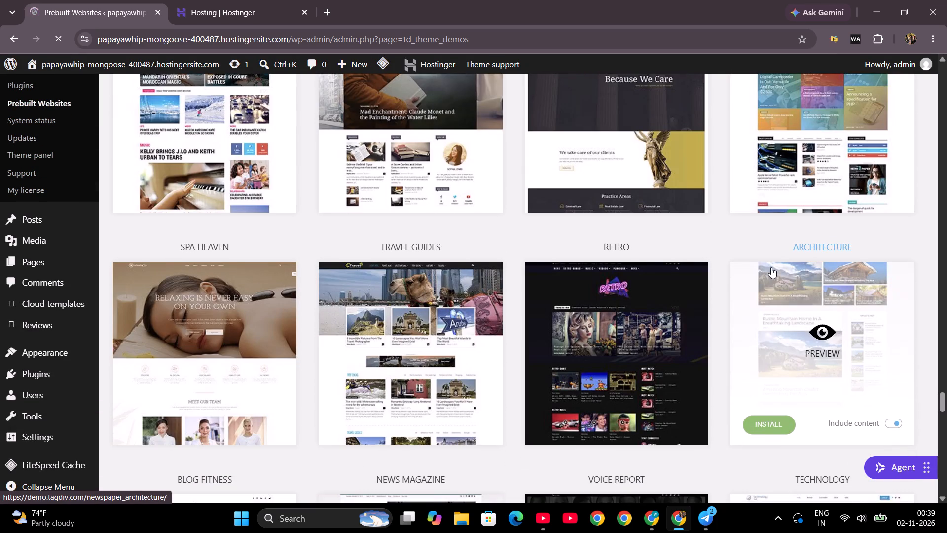
scroll(771, 267, "down", 9)
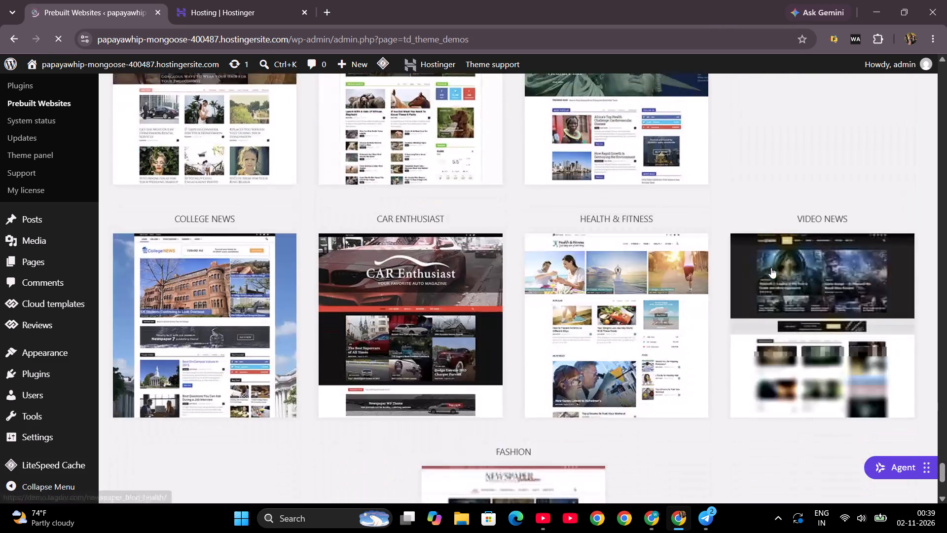
scroll(771, 267, "down", 1)
scroll(791, 312, "up", 6)
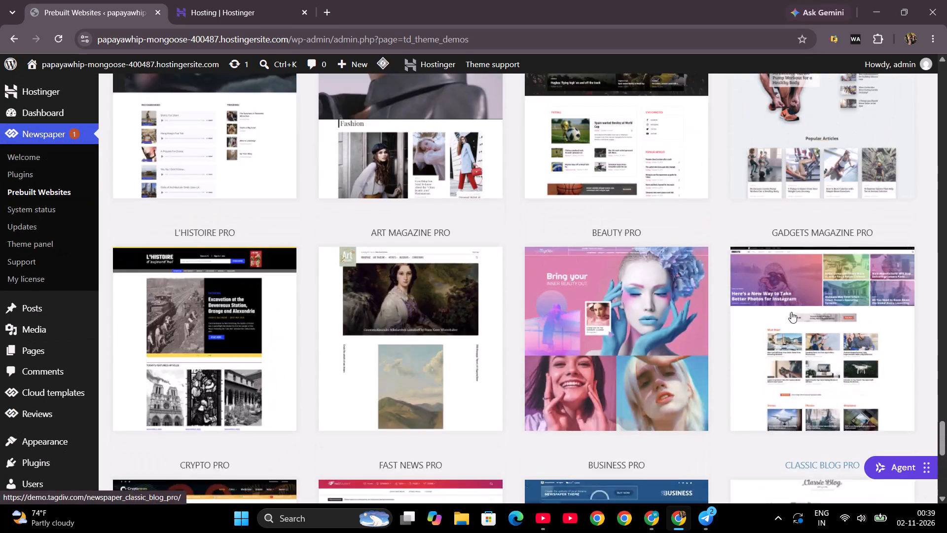
scroll(791, 312, "up", 12)
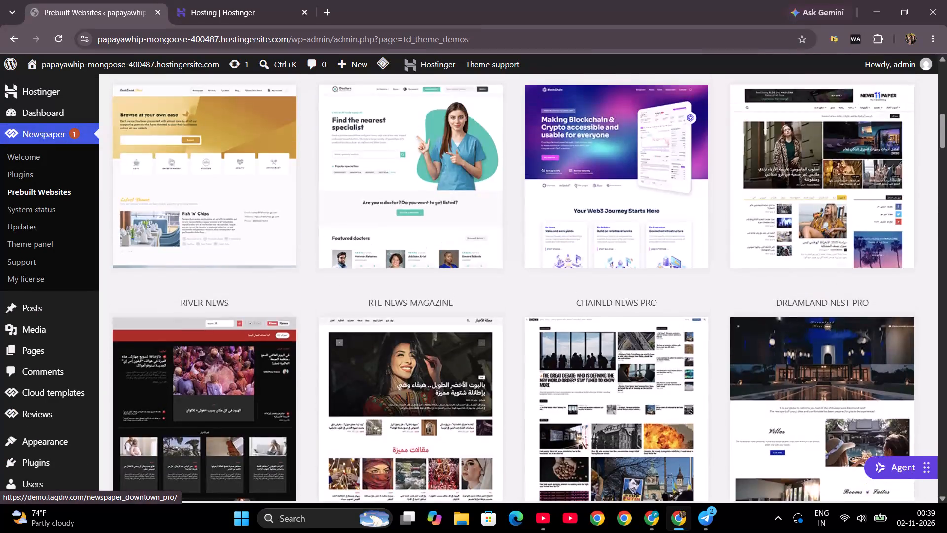
scroll(791, 312, "up", 1)
scroll(812, 376, "down", 1)
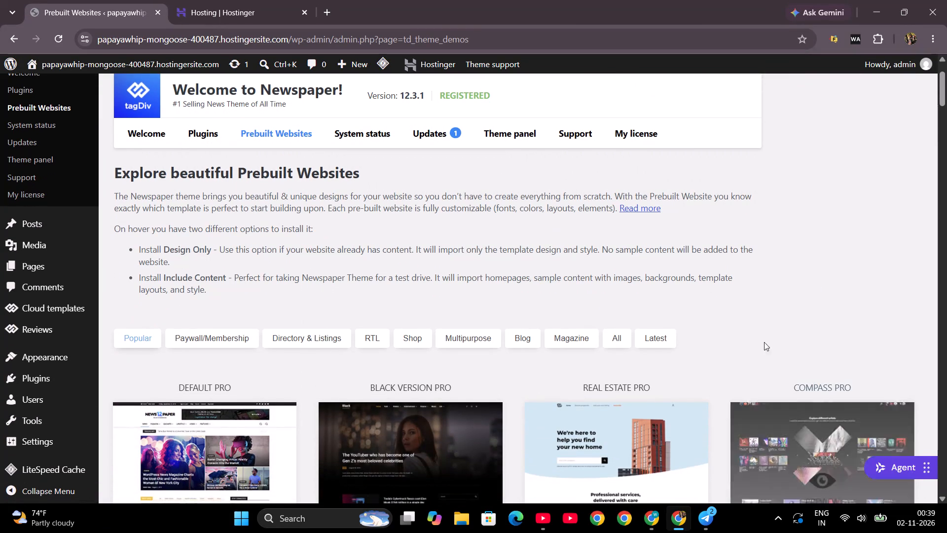
Show the All category of prebuilt websites and browse the whole gallery of designs.
left_click(619, 335)
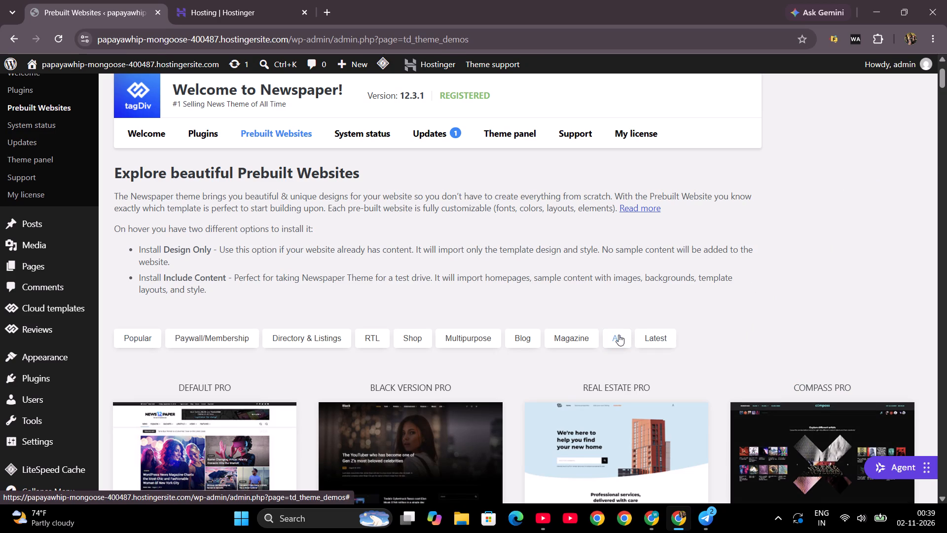
left_click(619, 335)
scroll(822, 339, "down", 2)
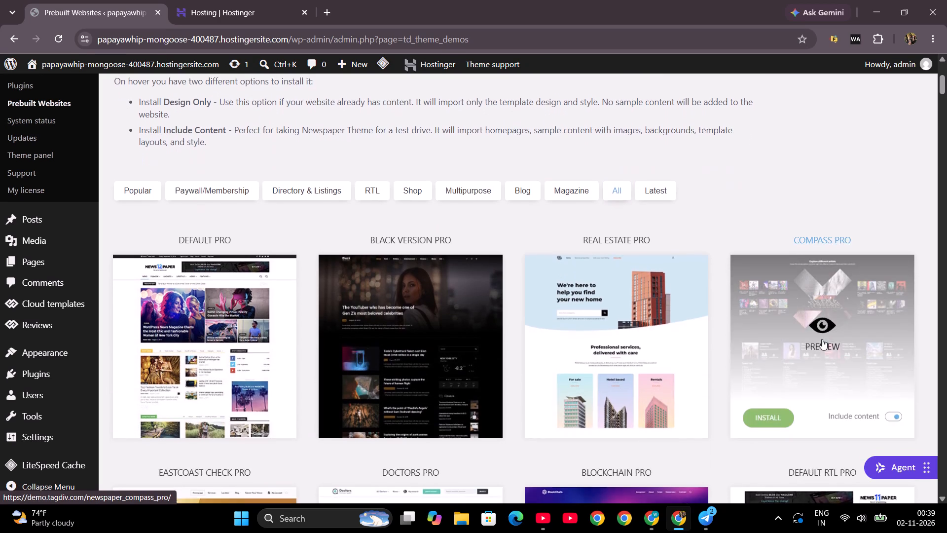
scroll(822, 339, "down", 10)
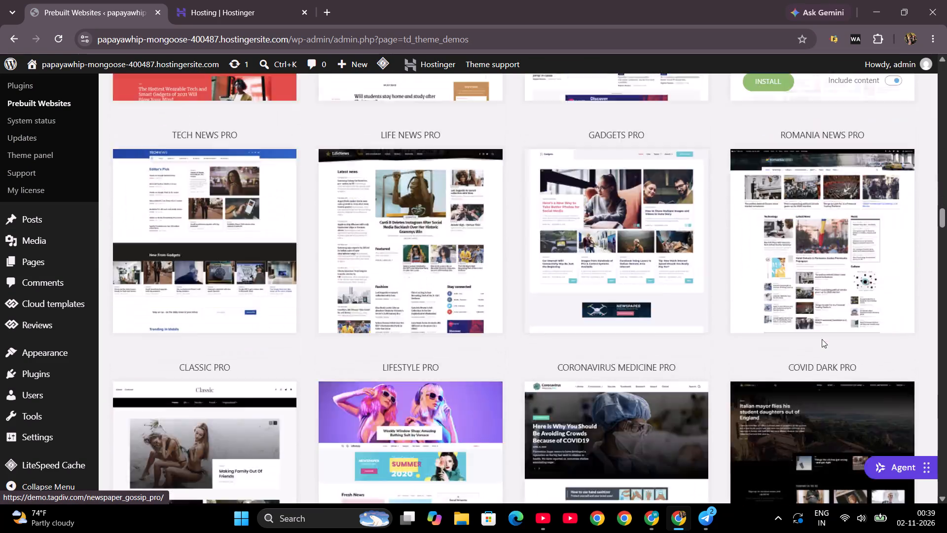
scroll(822, 339, "down", 9)
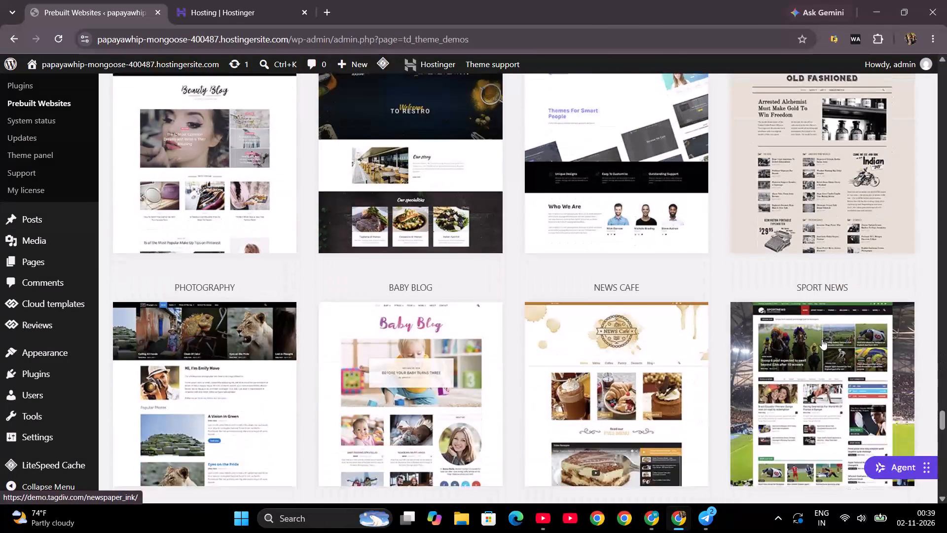
scroll(822, 339, "down", 3)
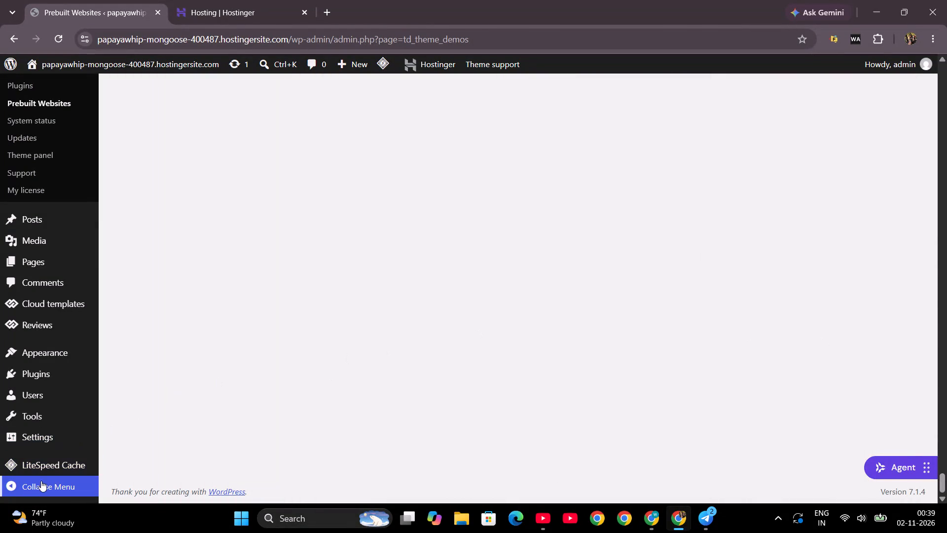
Collapse the WordPress admin sidebar to give the prebuilt websites gallery more width.
left_click(40, 483)
scroll(657, 263, "up", 5)
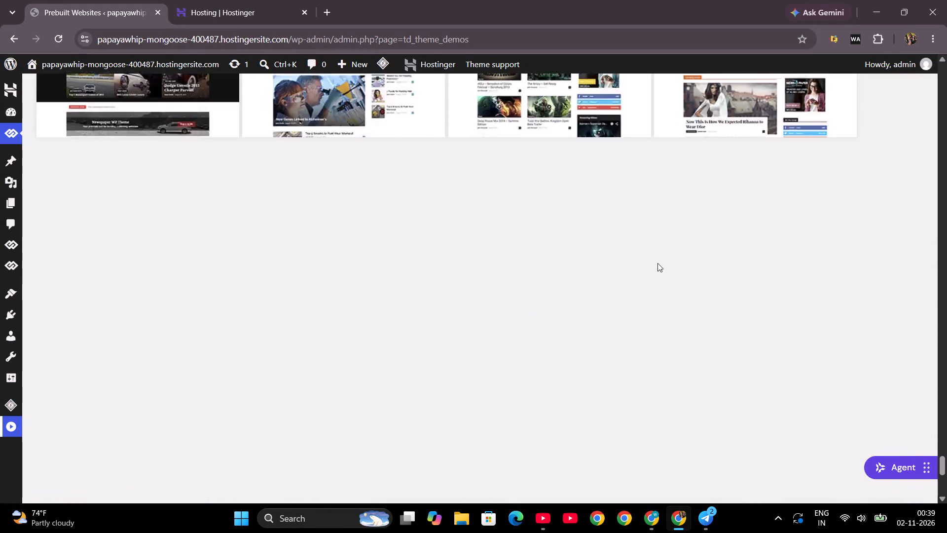
scroll(657, 263, "up", 11)
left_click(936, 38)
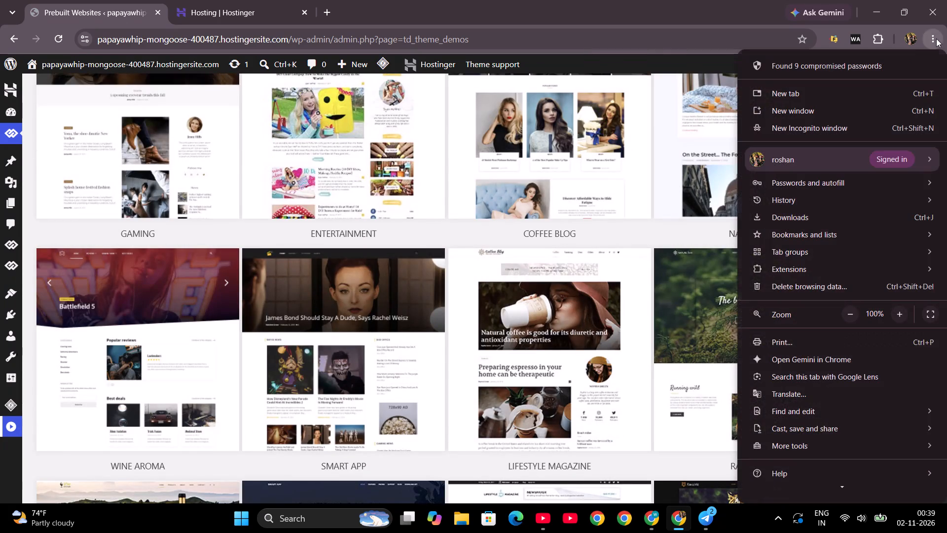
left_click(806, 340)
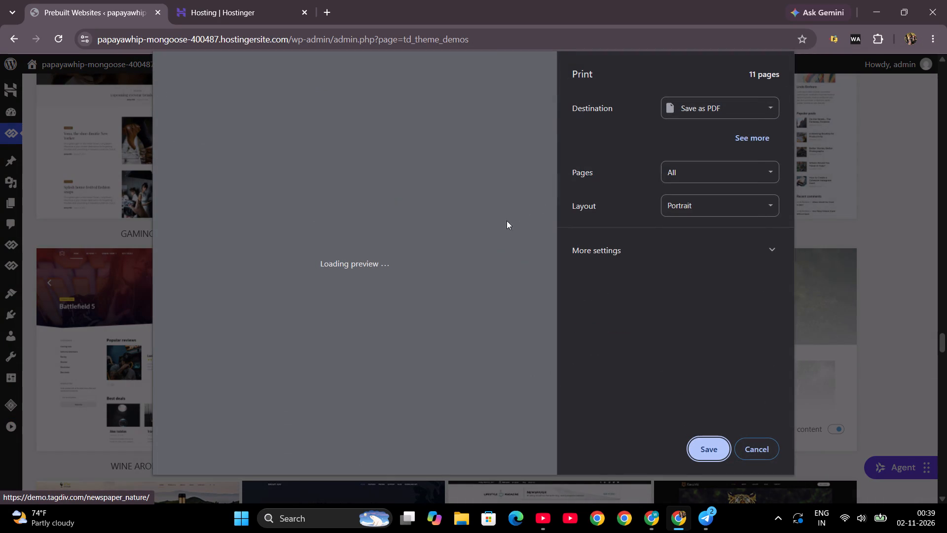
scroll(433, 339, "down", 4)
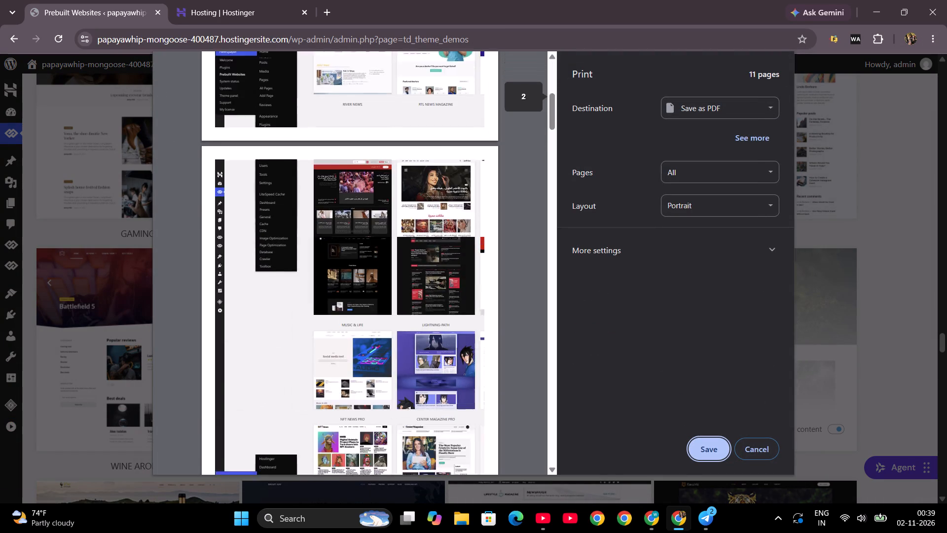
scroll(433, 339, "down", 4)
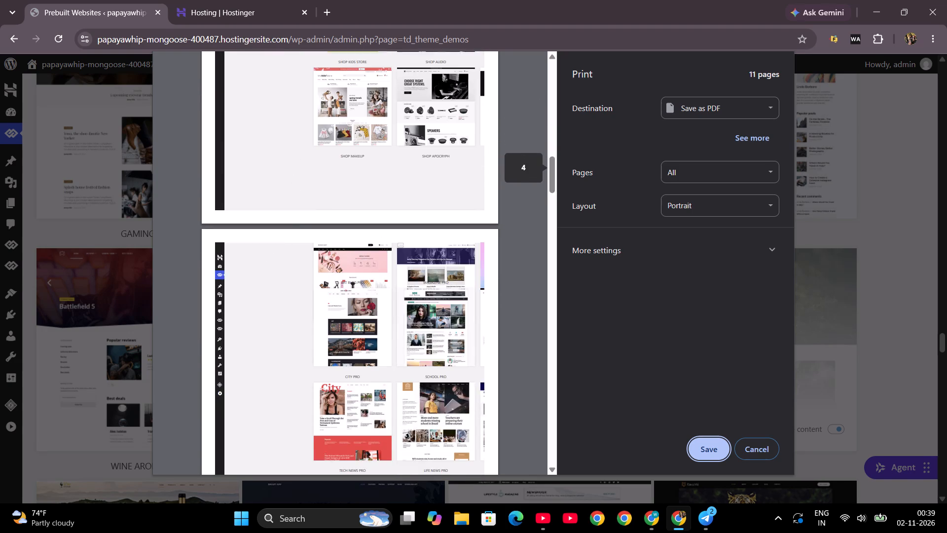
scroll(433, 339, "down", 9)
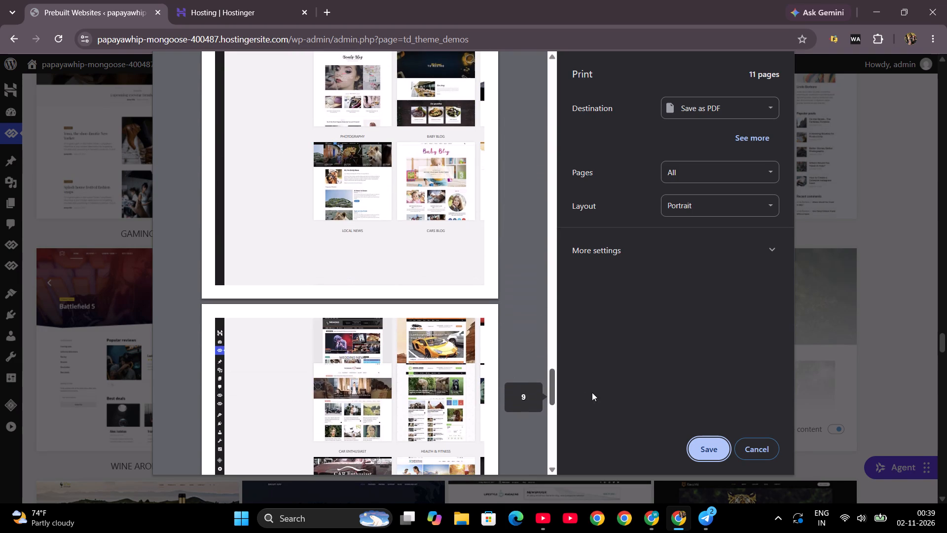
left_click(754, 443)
Set the print layout of the Prebuilt Websites page to Landscape, review the preview pages and close the print dialog without saving.
scroll(614, 310, "up", 3)
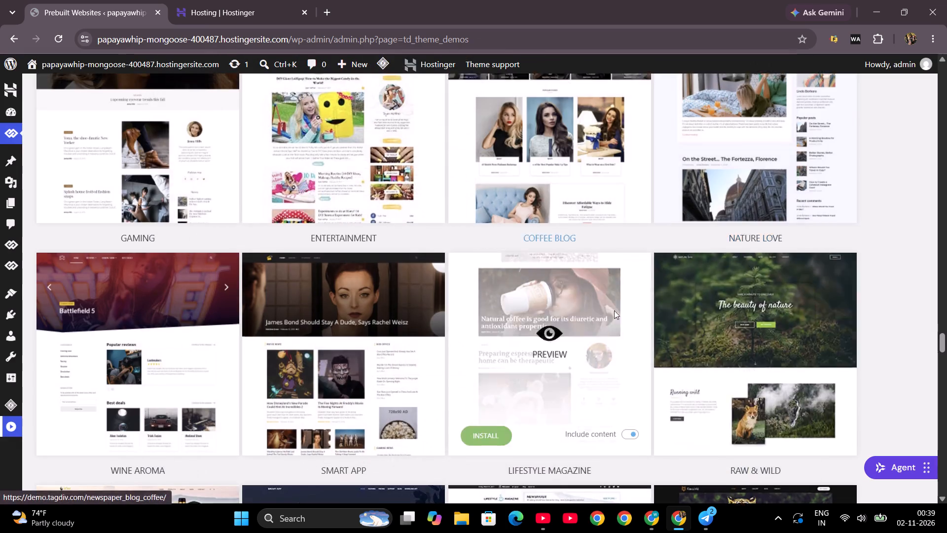
scroll(614, 310, "up", 16)
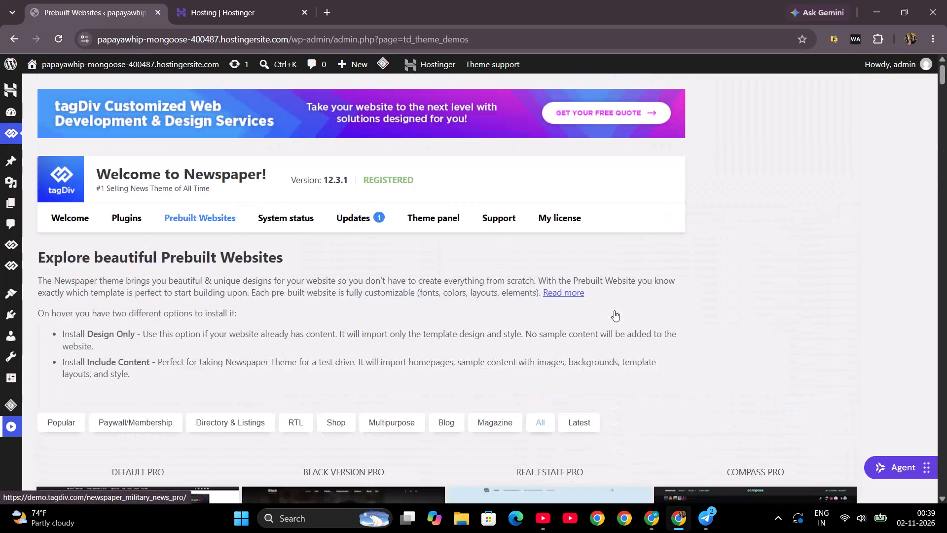
scroll(614, 310, "up", 1)
left_click(936, 41)
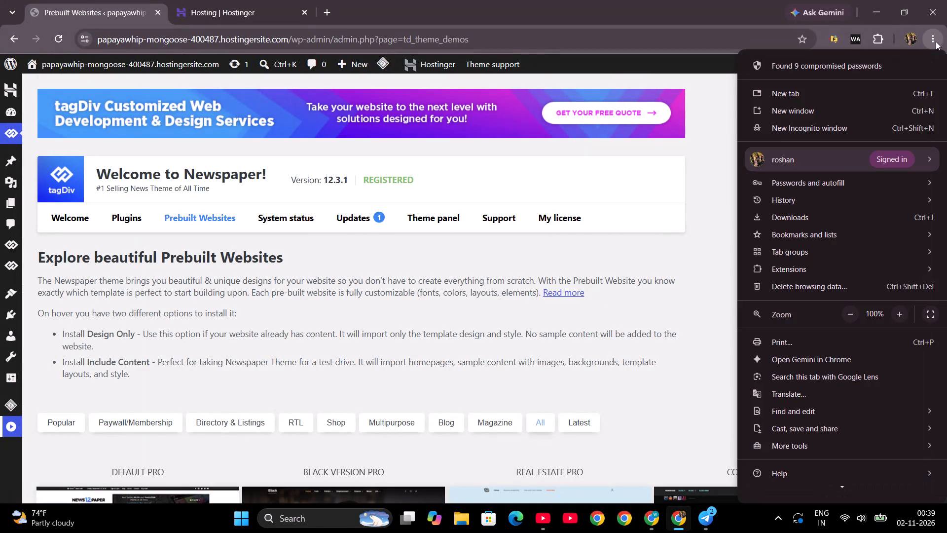
left_click(850, 342)
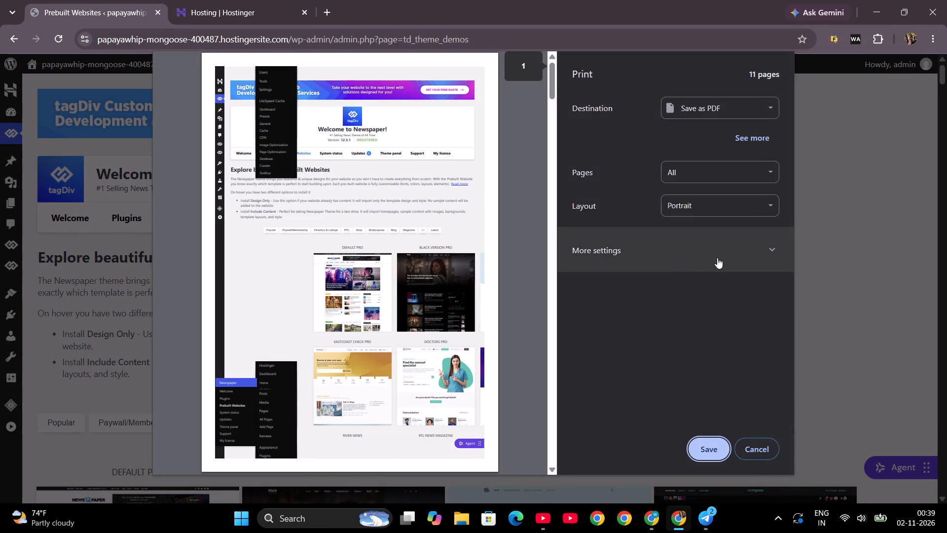
left_click(718, 257)
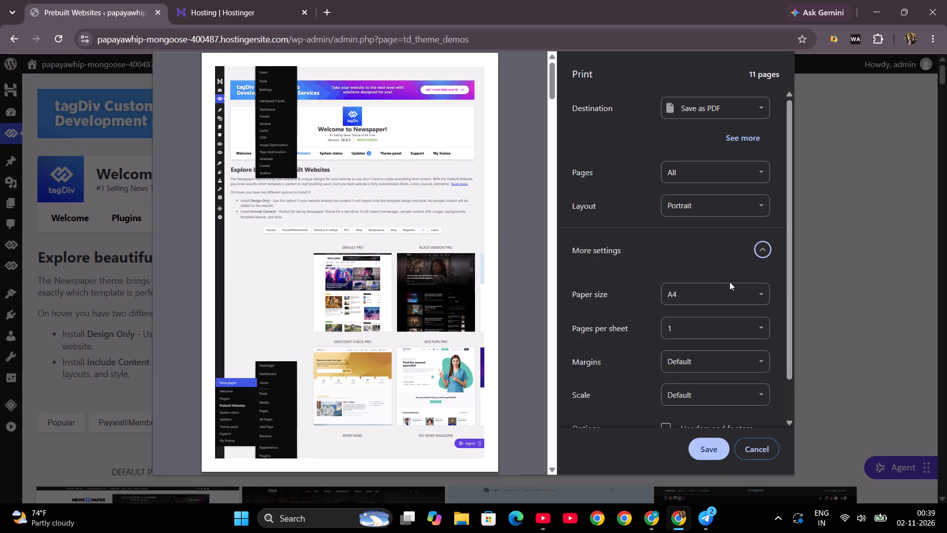
left_click(760, 206)
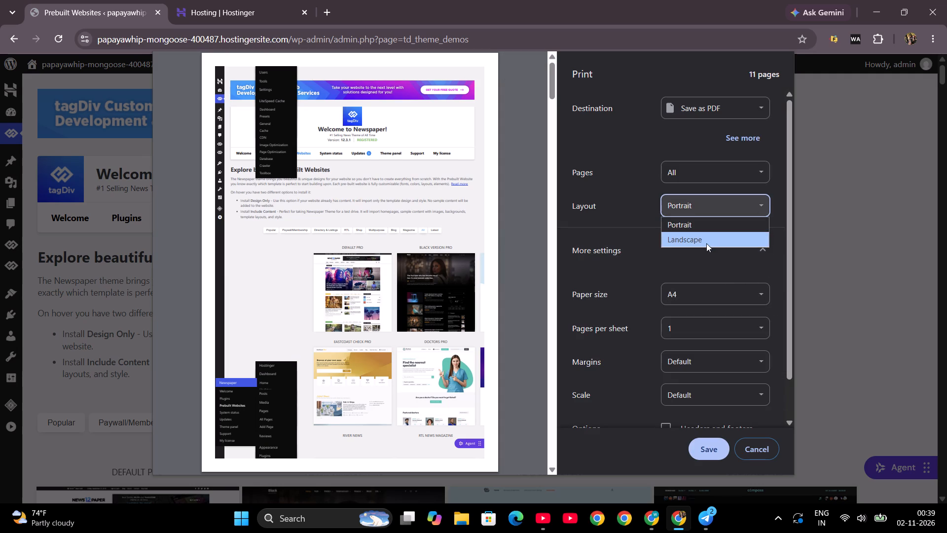
left_click(706, 243)
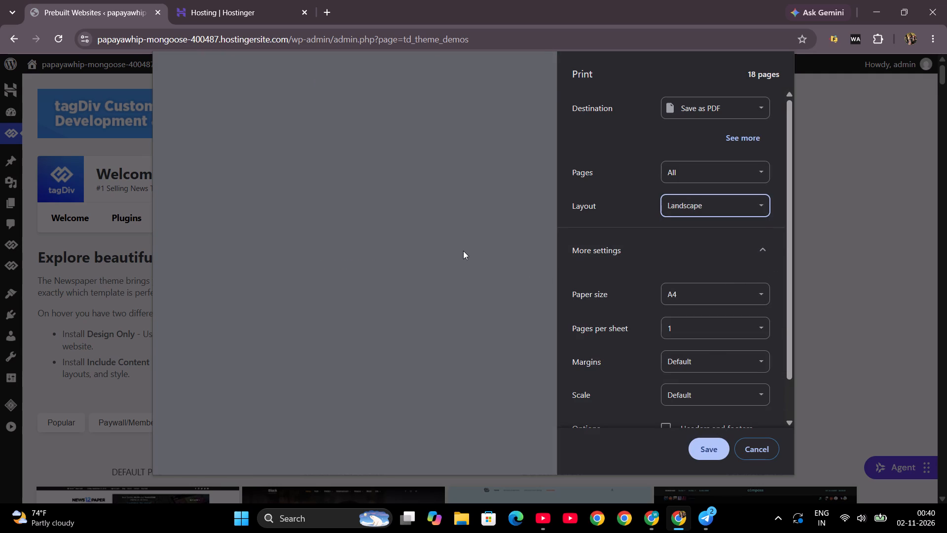
scroll(507, 346, "down", 4)
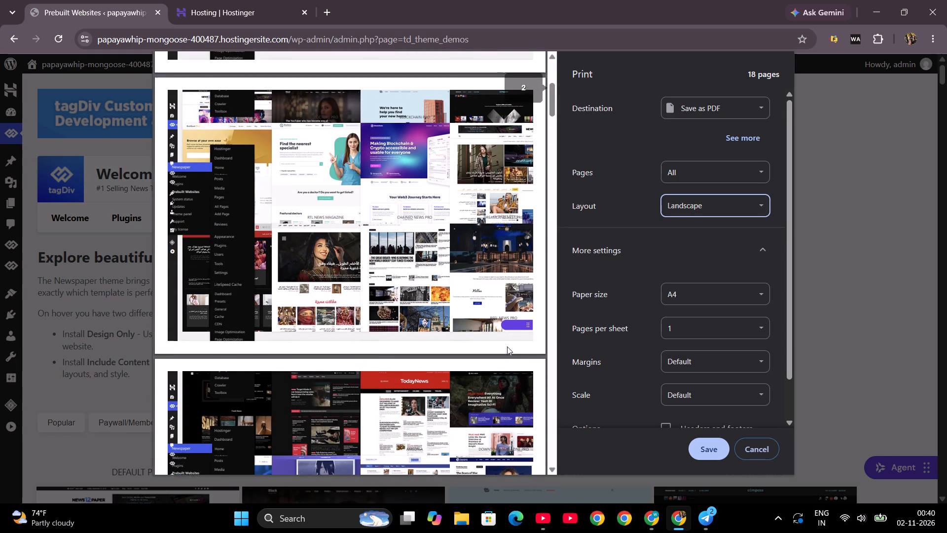
scroll(507, 346, "down", 5)
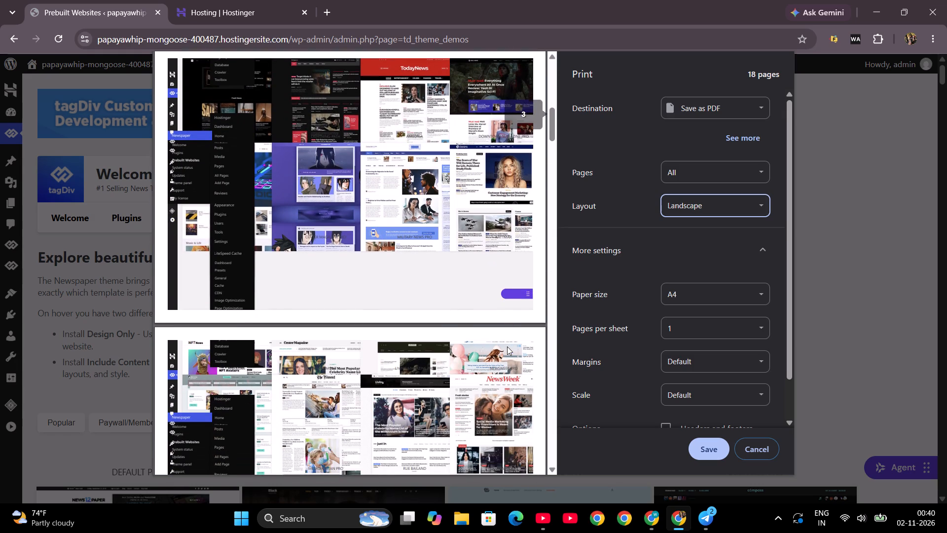
scroll(507, 346, "down", 2)
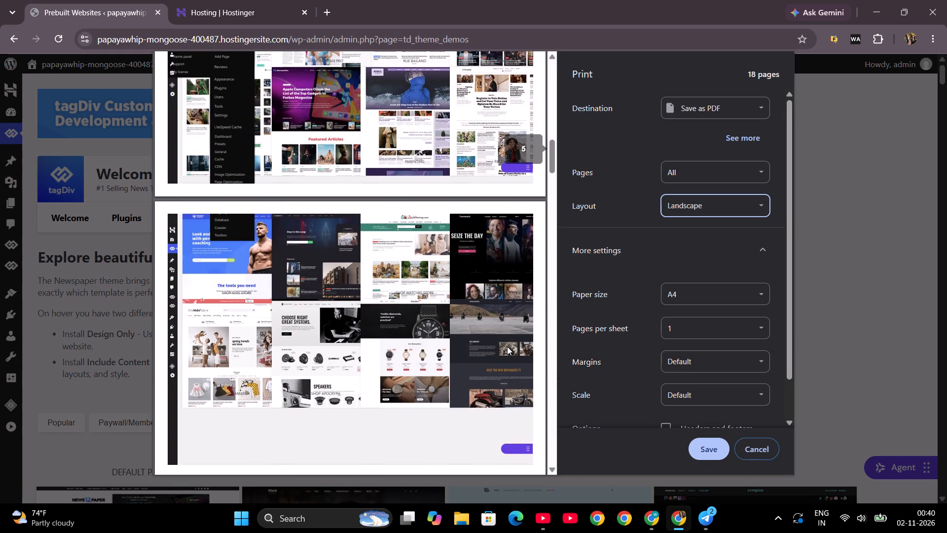
left_click(838, 391)
left_click(763, 449)
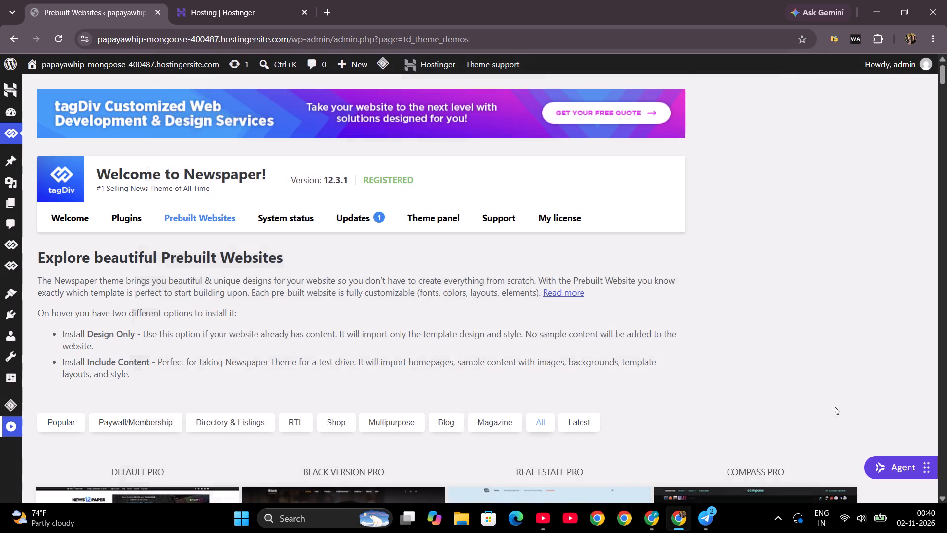
Print the Prebuilt Websites page to a PDF saved in the Downloads folder under the suggested file name.
scroll(870, 349, "down", 9)
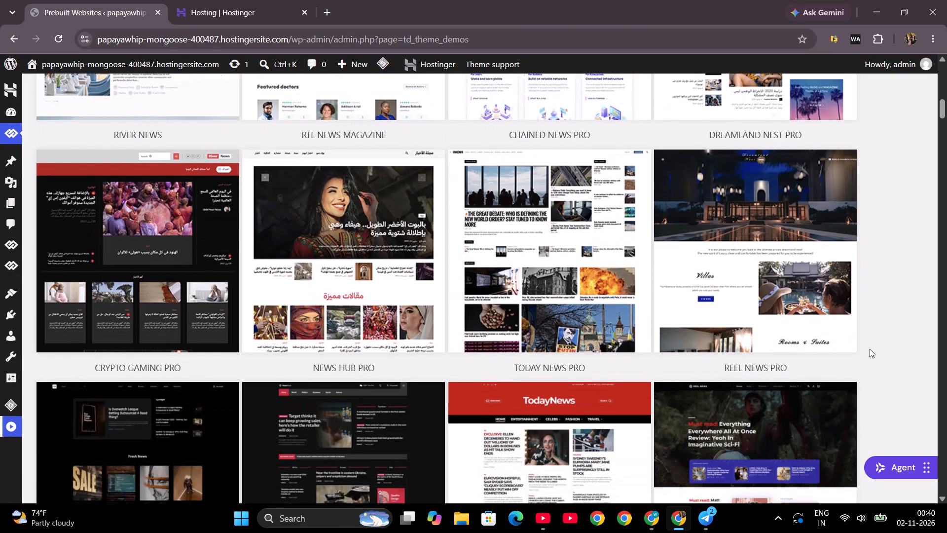
scroll(870, 349, "down", 1)
left_click(935, 39)
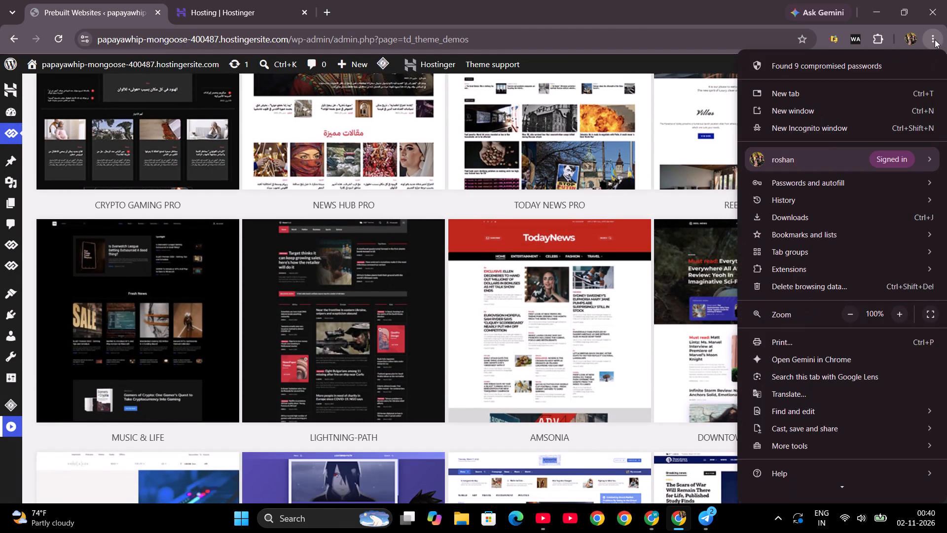
left_click(823, 337)
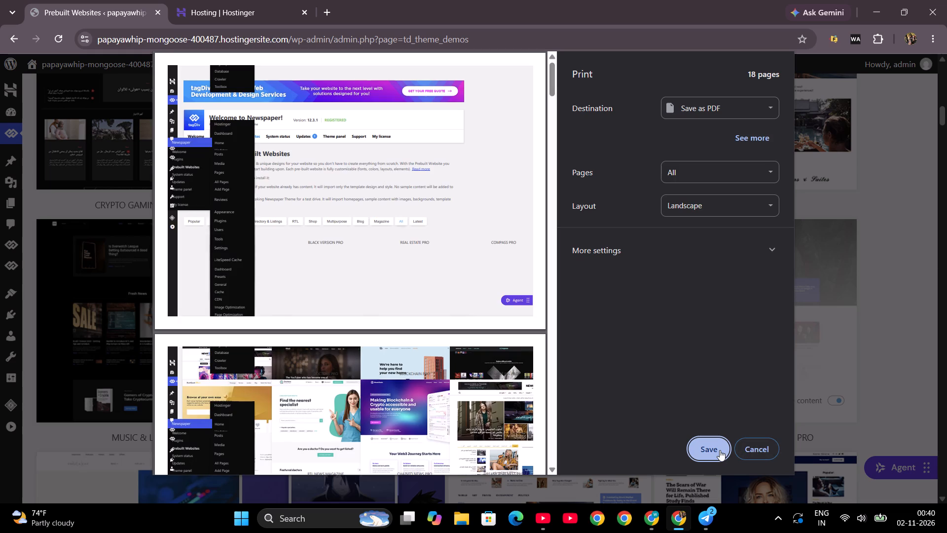
left_click(720, 450)
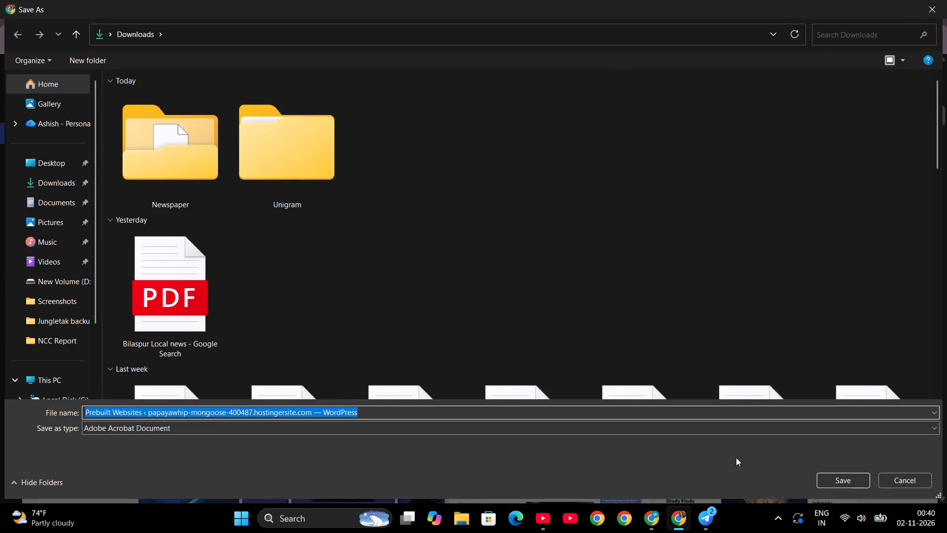
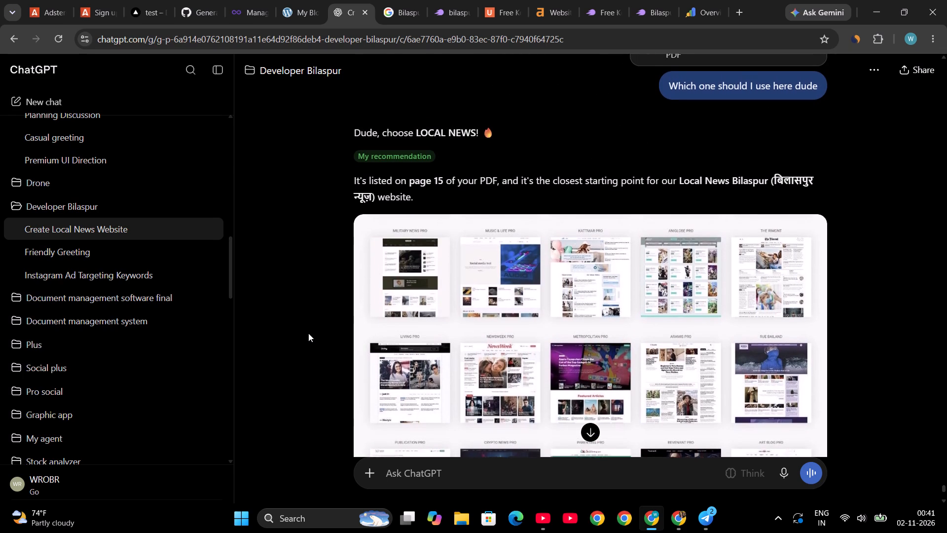
scroll(308, 333, "down", 4)
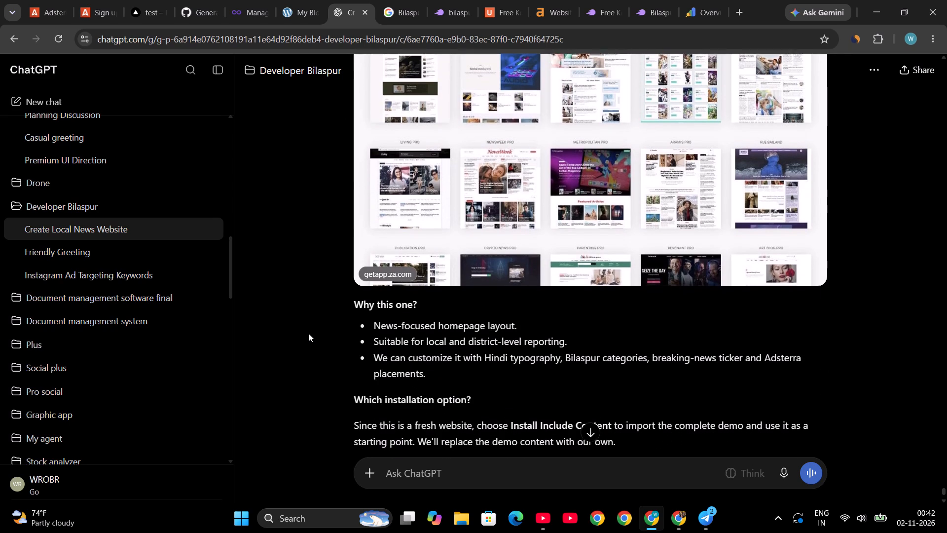
Switch to the Prebuilt Websites page in the WordPress admin window and search the page for "local".
left_click(678, 515)
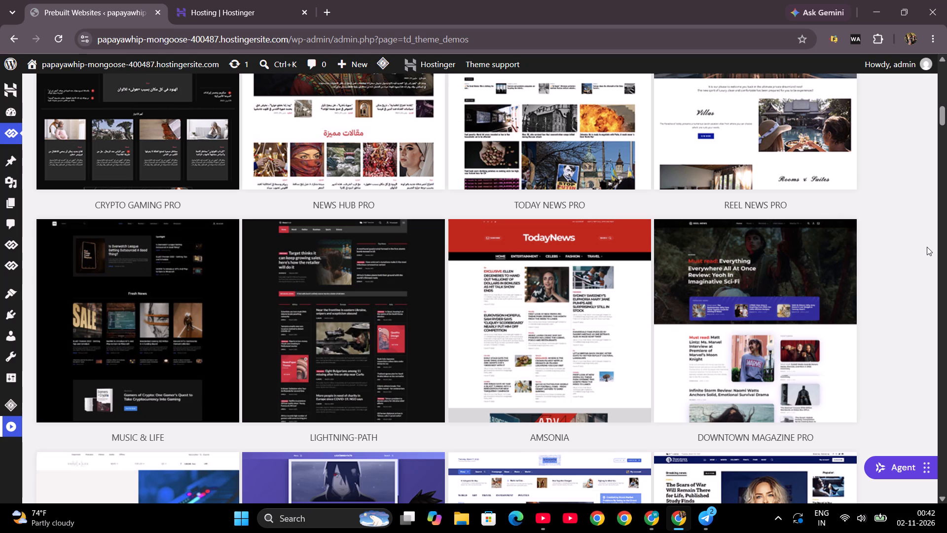
scroll(783, 152, "up", 2)
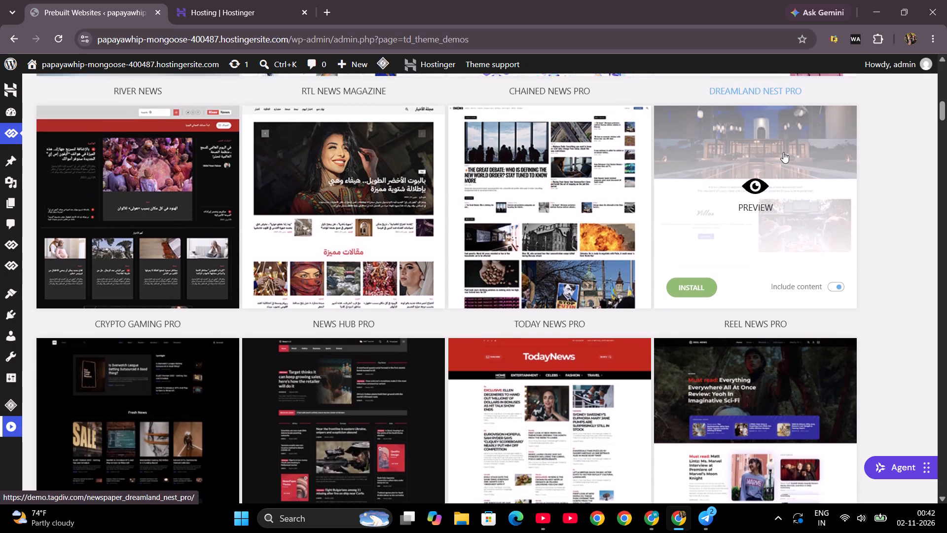
scroll(783, 152, "up", 7)
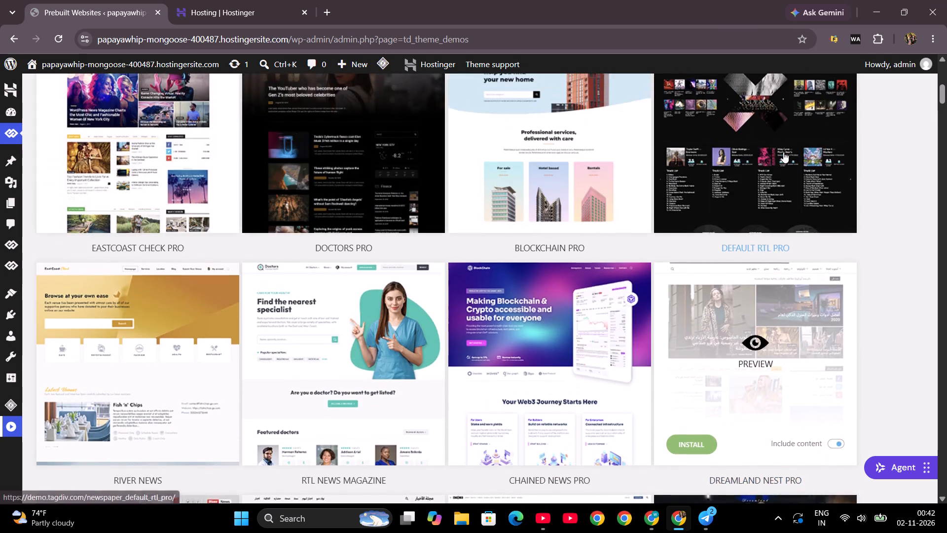
scroll(783, 152, "up", 3)
scroll(783, 152, "down", 1)
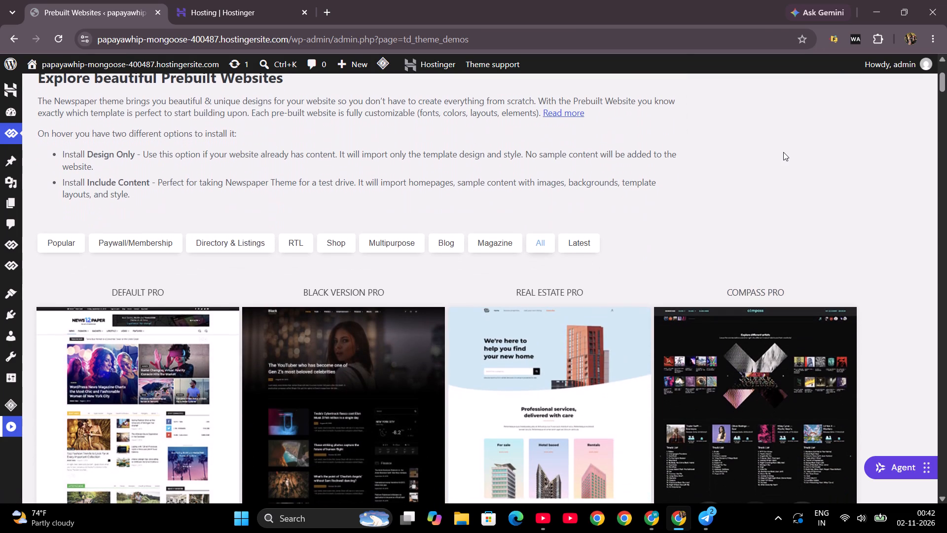
scroll(837, 167, "up", 2)
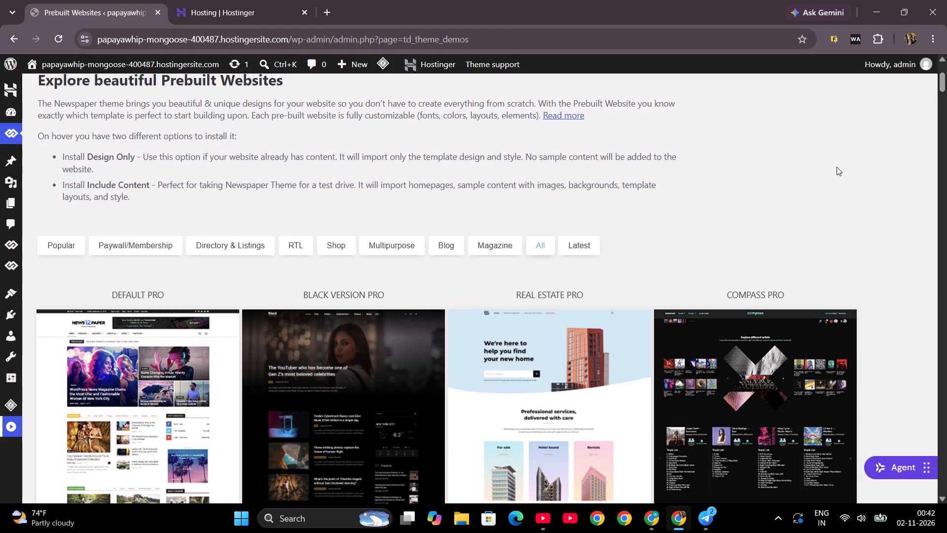
scroll(837, 167, "up", 2)
scroll(837, 167, "down", 3)
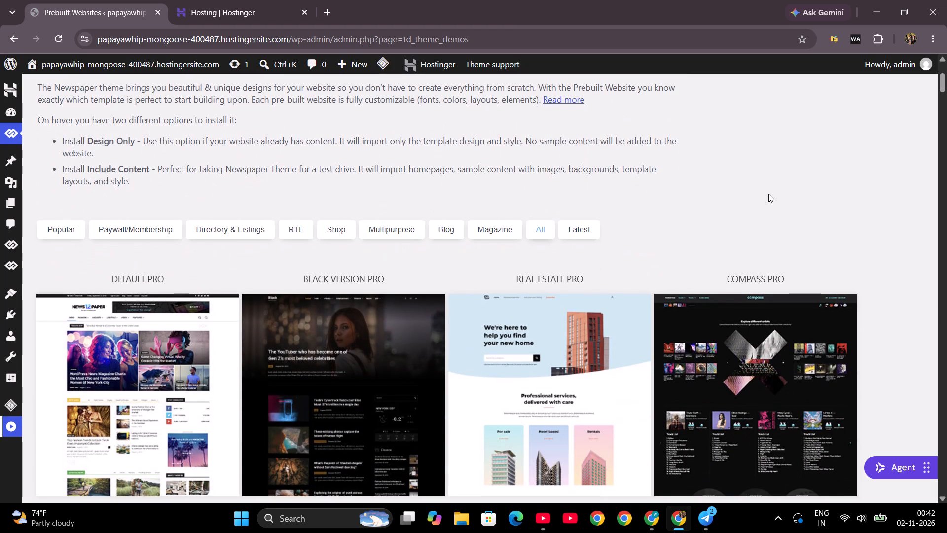
key("ctrl+f")
type("lo")
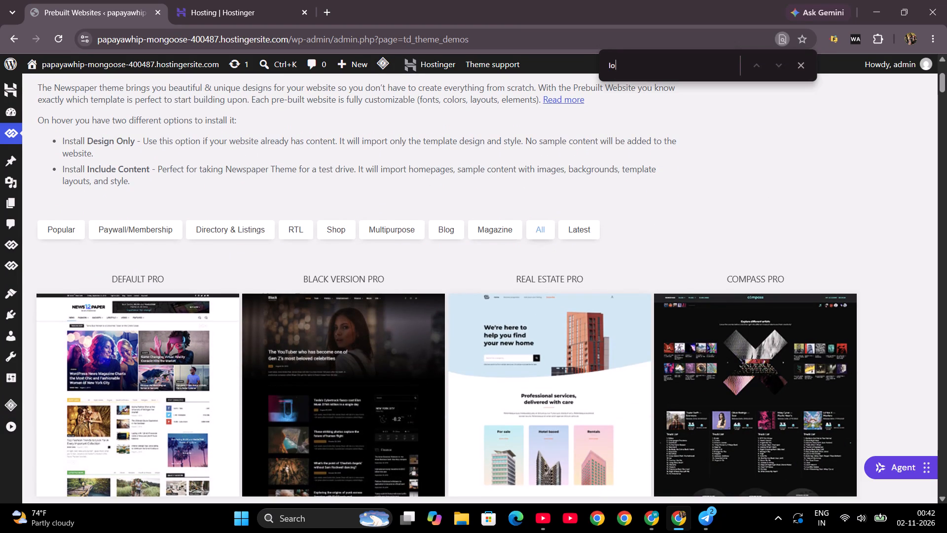
type("ca")
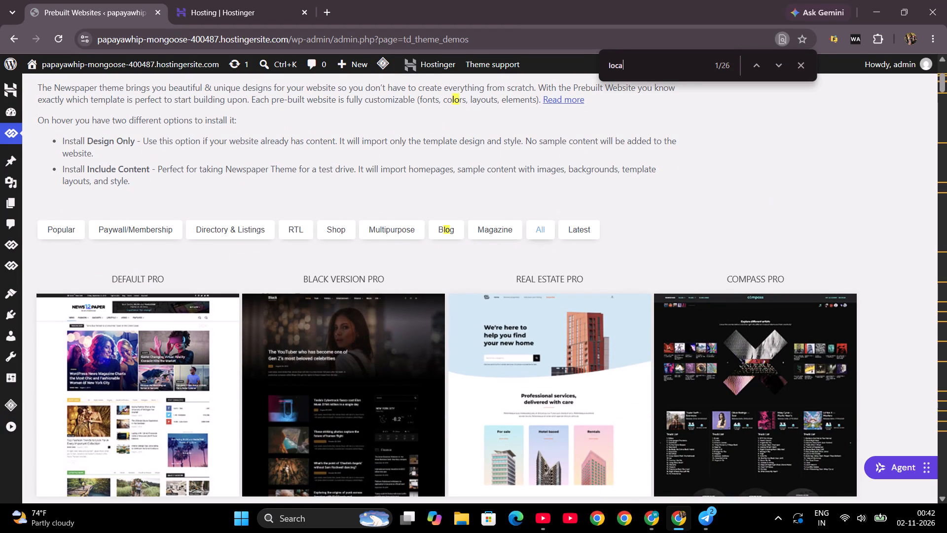
key("l")
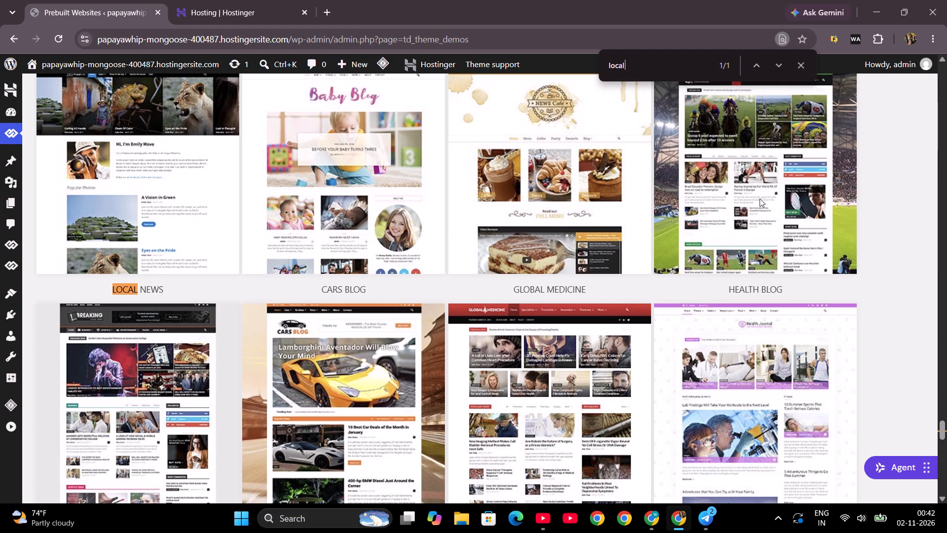
Open the live preview of the Photography prebuilt website and look through its homepage sections.
scroll(508, 311, "up", 1)
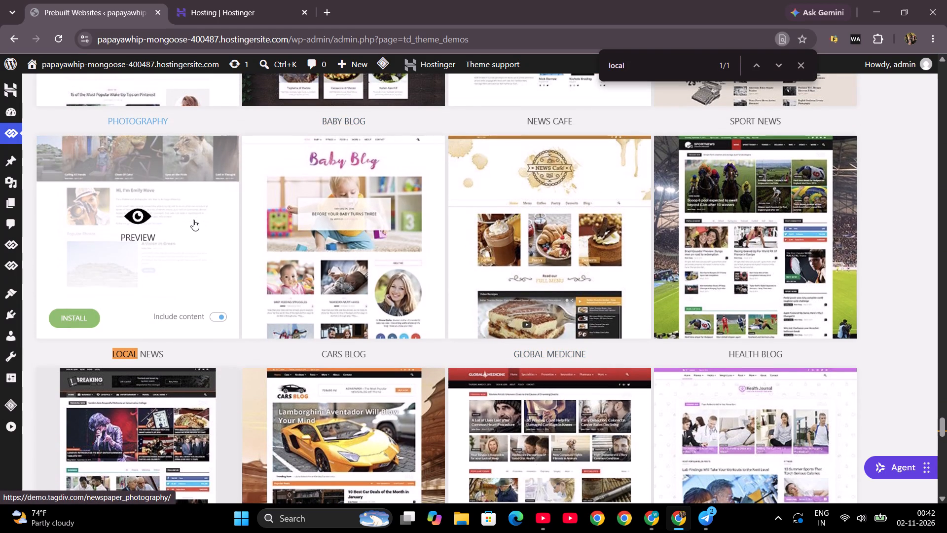
left_click(142, 212)
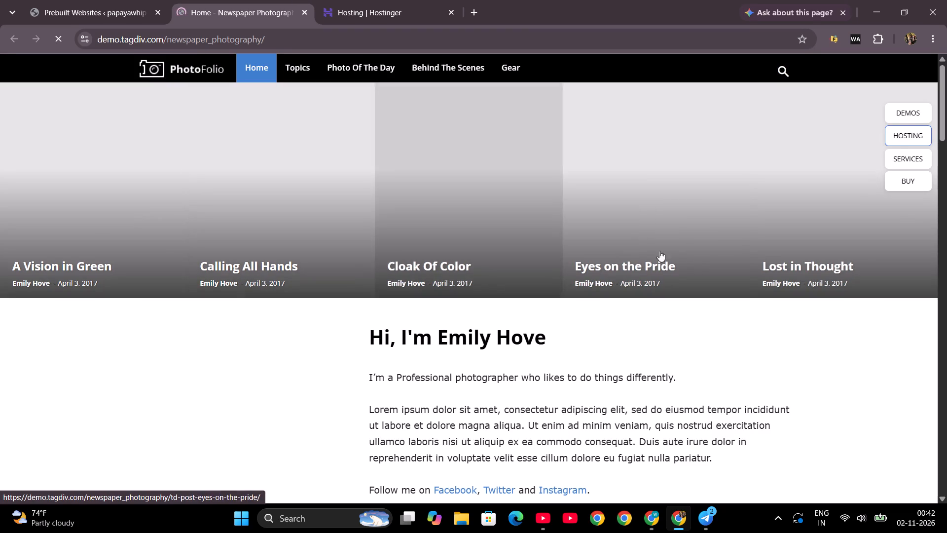
scroll(859, 342, "down", 1)
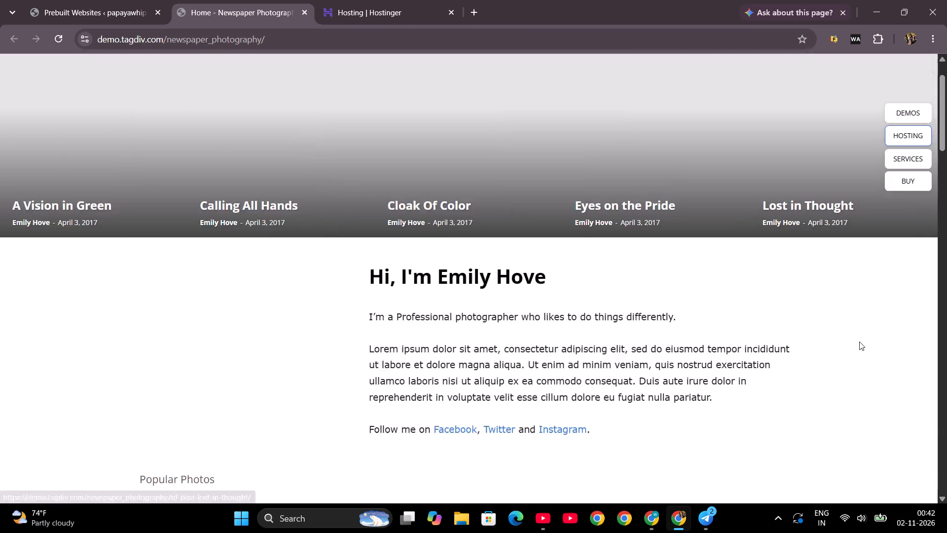
scroll(859, 342, "down", 7)
scroll(859, 342, "up", 1)
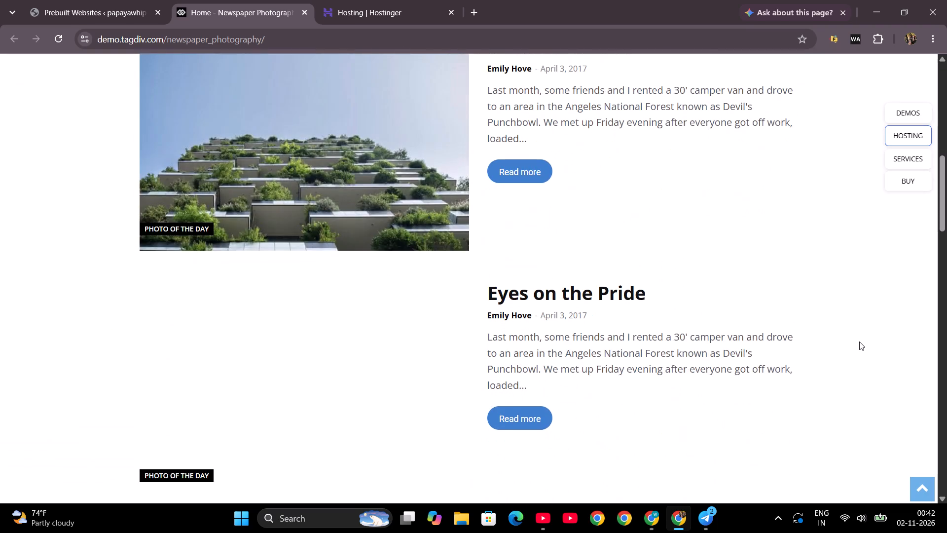
scroll(859, 342, "up", 5)
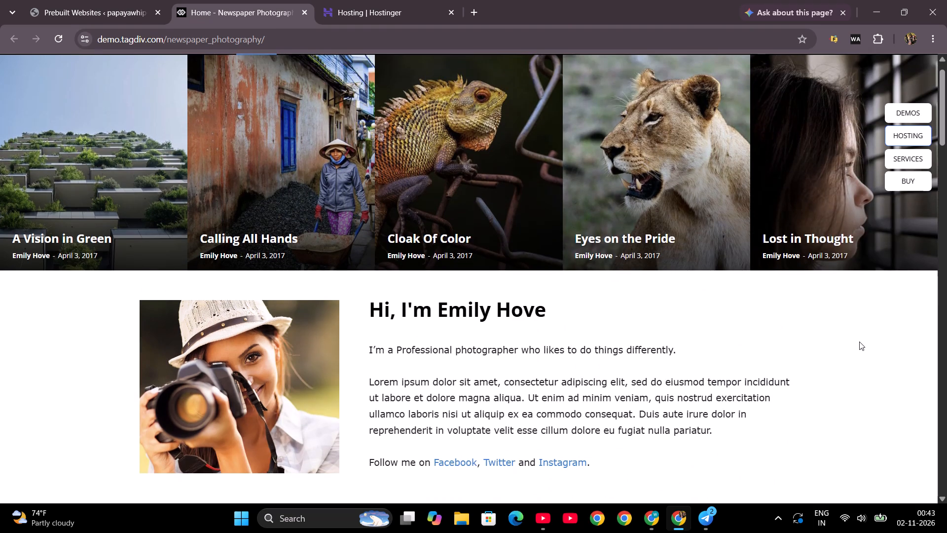
scroll(859, 342, "down", 9)
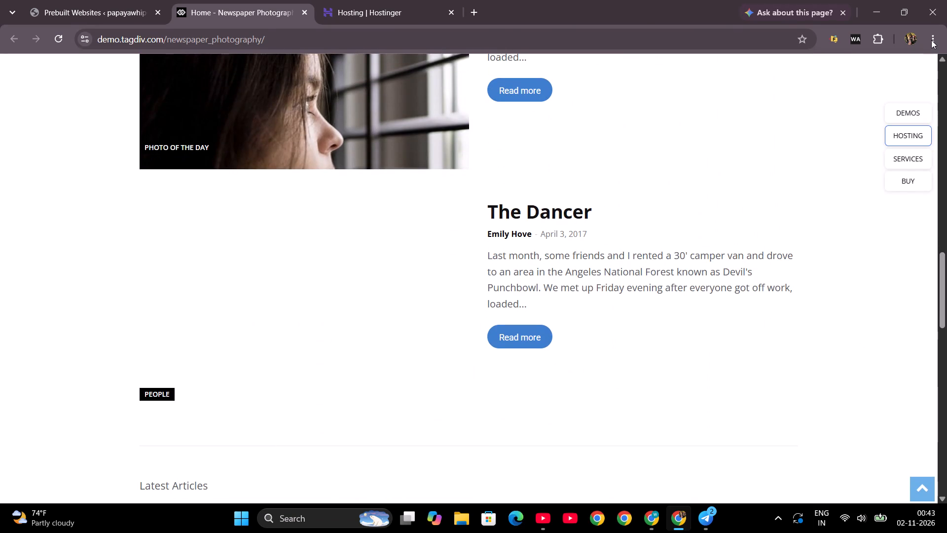
scroll(925, 294, "down", 5)
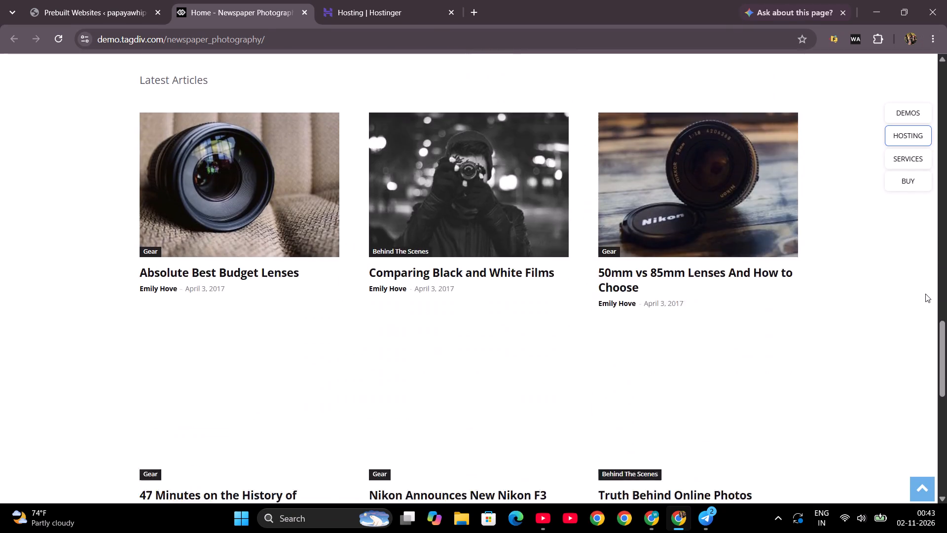
scroll(925, 294, "down", 4)
scroll(925, 294, "up", 7)
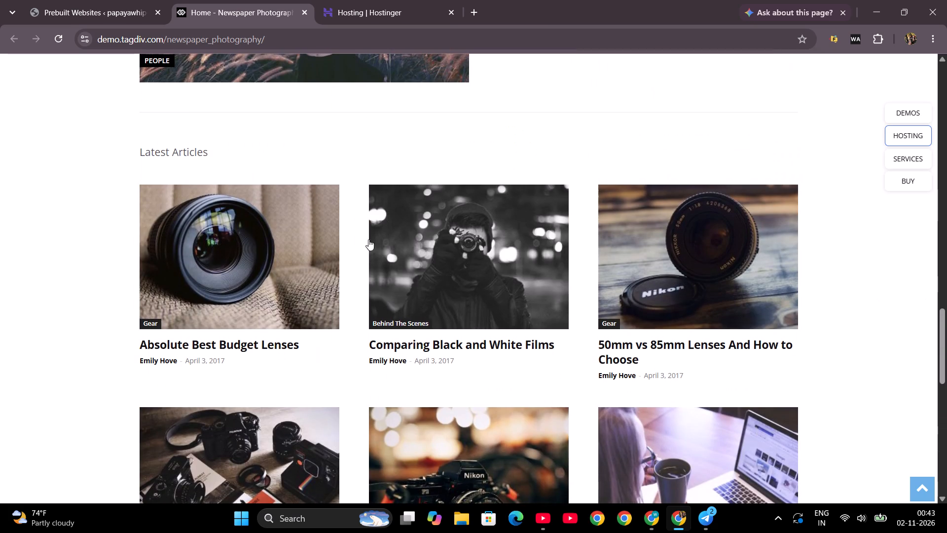
Inspect the Photography demo homepage in the developer tools' responsive mobile view, look through it and close the tools.
right_click(70, 126)
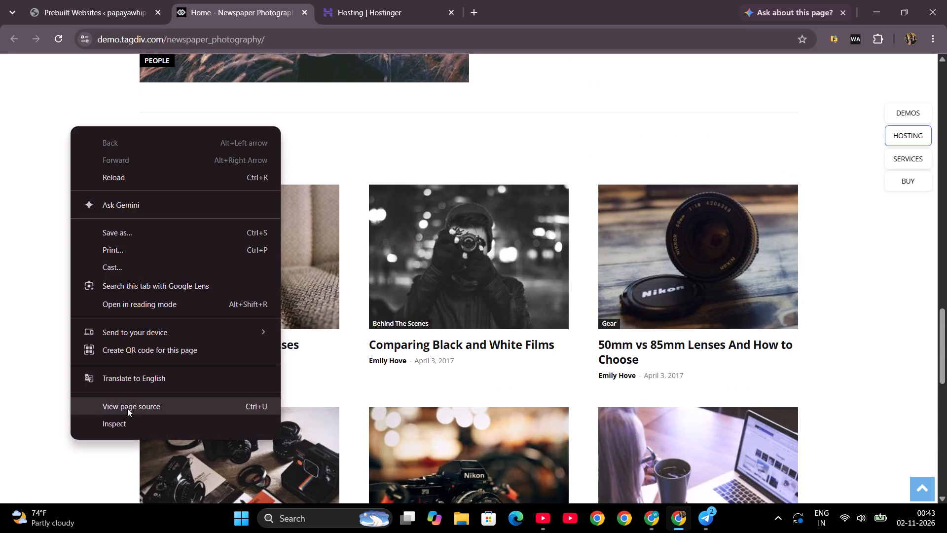
left_click(127, 419)
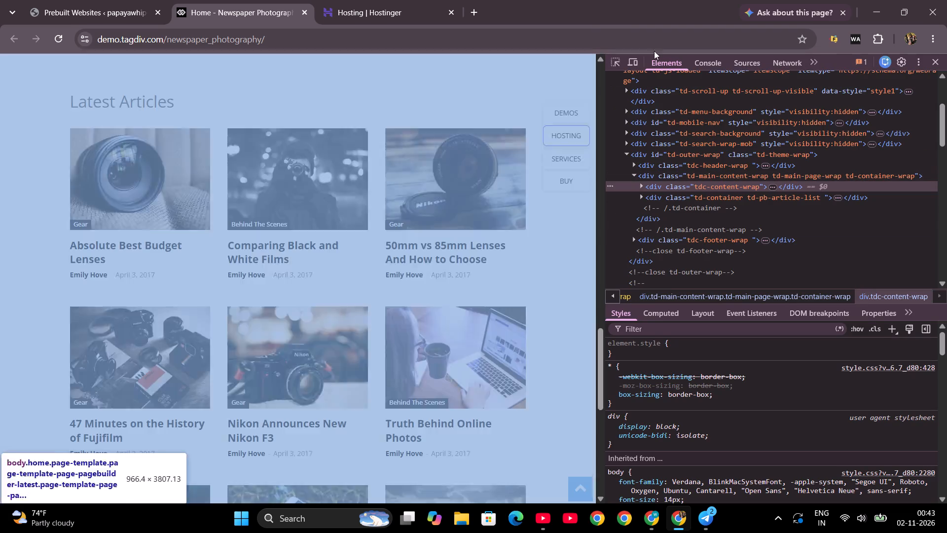
left_click(634, 61)
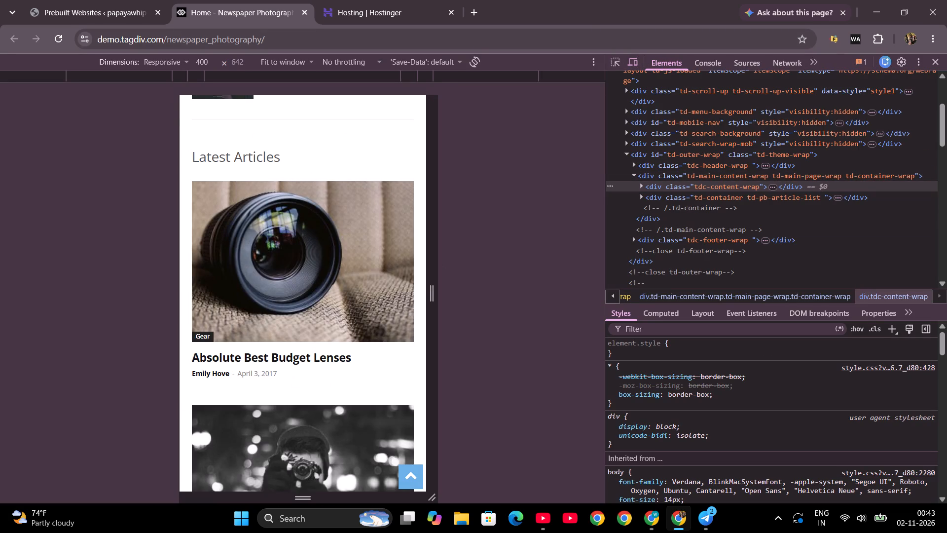
scroll(378, 331, "up", 8)
scroll(378, 331, "down", 3)
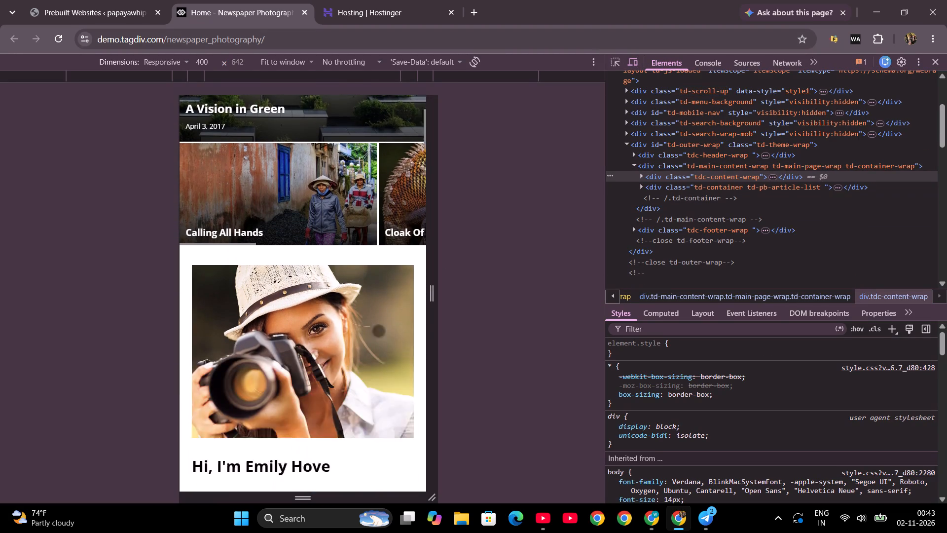
scroll(378, 331, "up", 1)
scroll(347, 334, "left", 2)
scroll(347, 334, "right", 2)
scroll(415, 384, "down", 4)
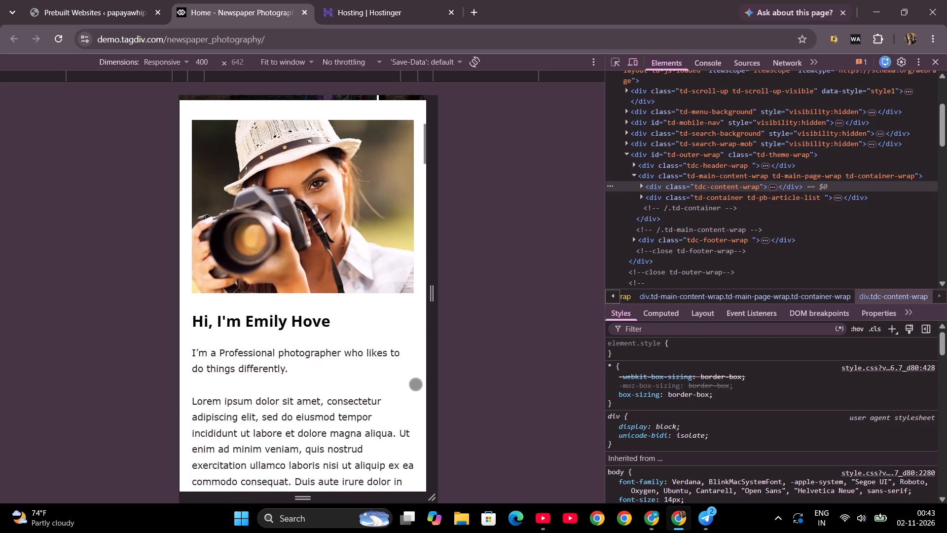
scroll(415, 384, "down", 2)
scroll(415, 384, "up", 3)
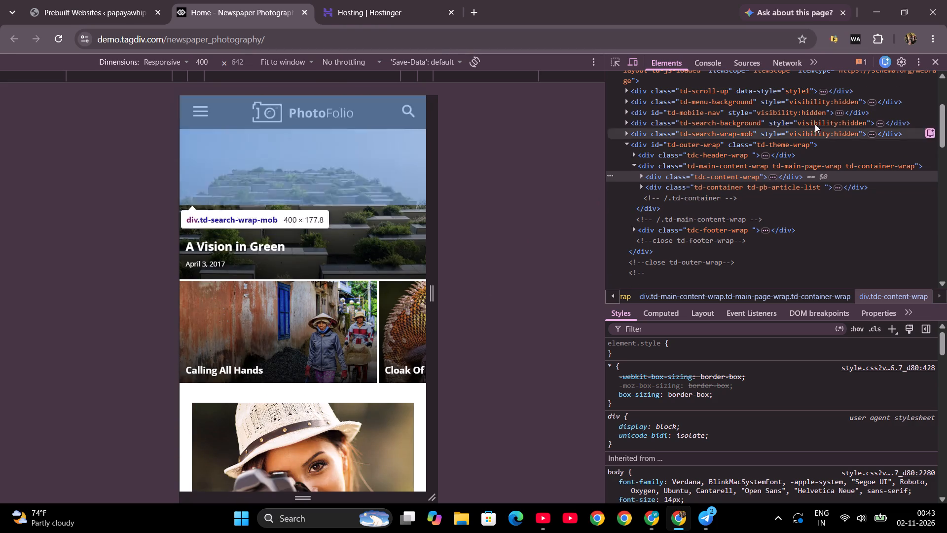
left_click(935, 59)
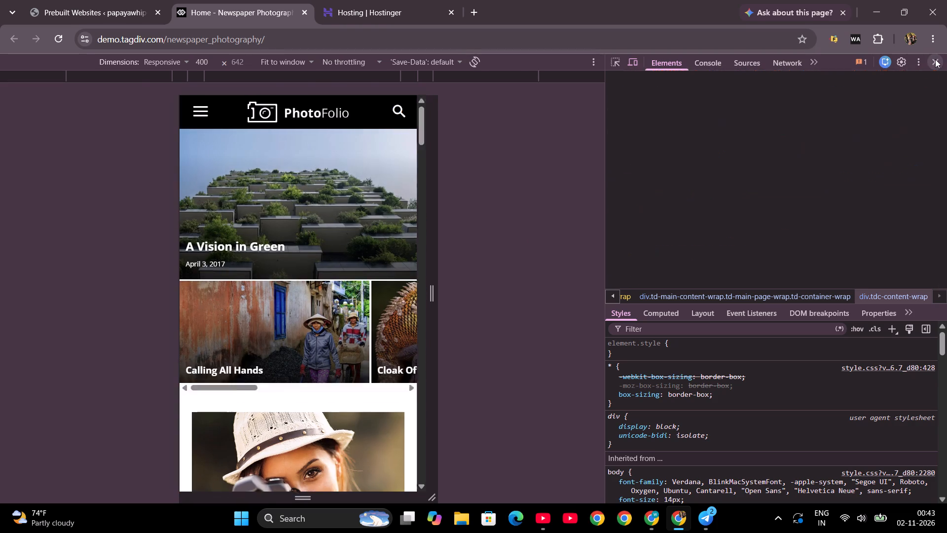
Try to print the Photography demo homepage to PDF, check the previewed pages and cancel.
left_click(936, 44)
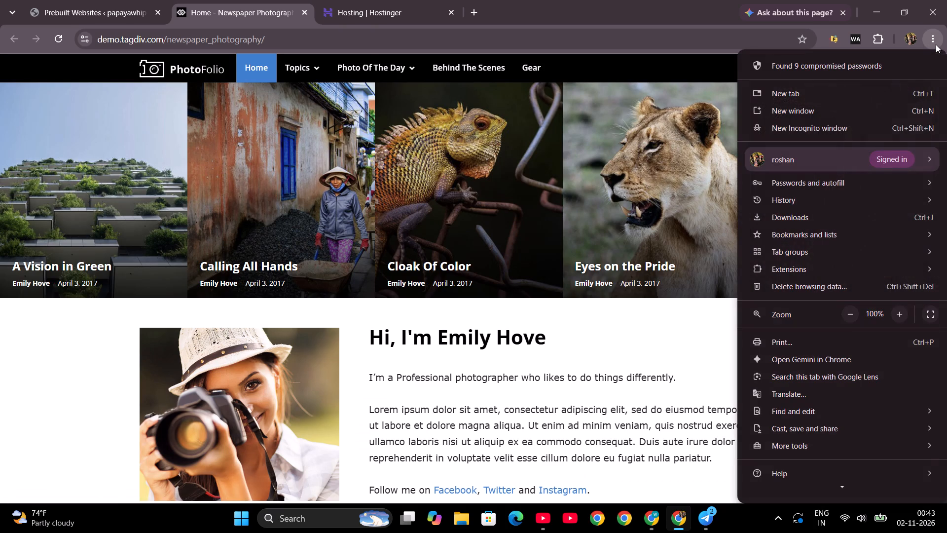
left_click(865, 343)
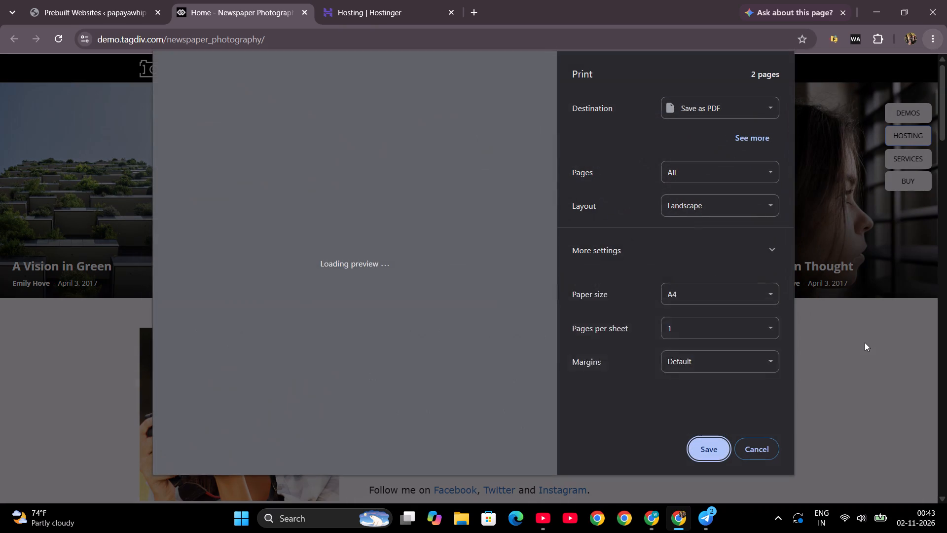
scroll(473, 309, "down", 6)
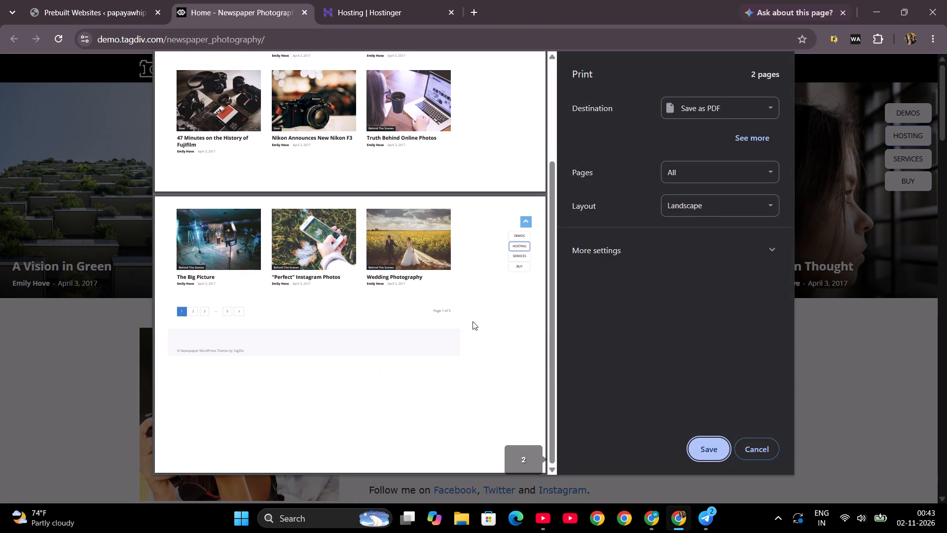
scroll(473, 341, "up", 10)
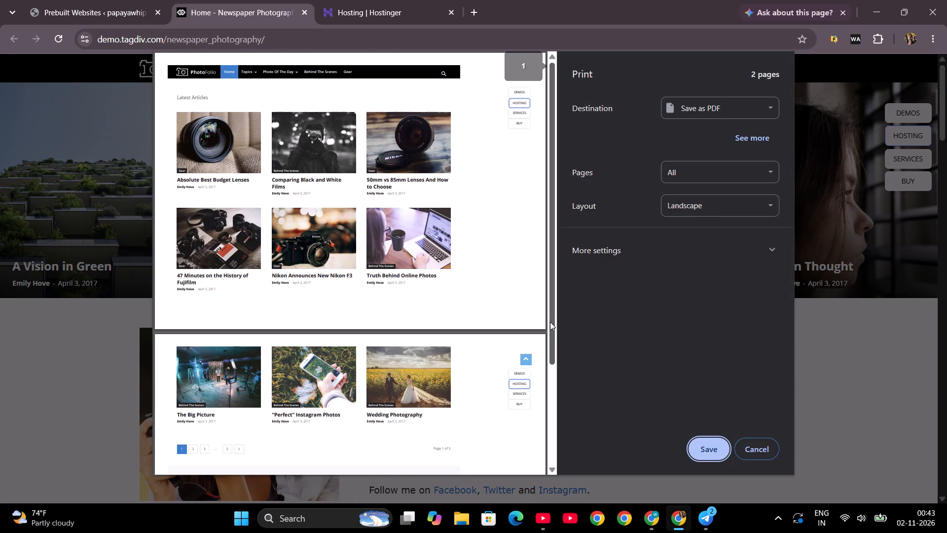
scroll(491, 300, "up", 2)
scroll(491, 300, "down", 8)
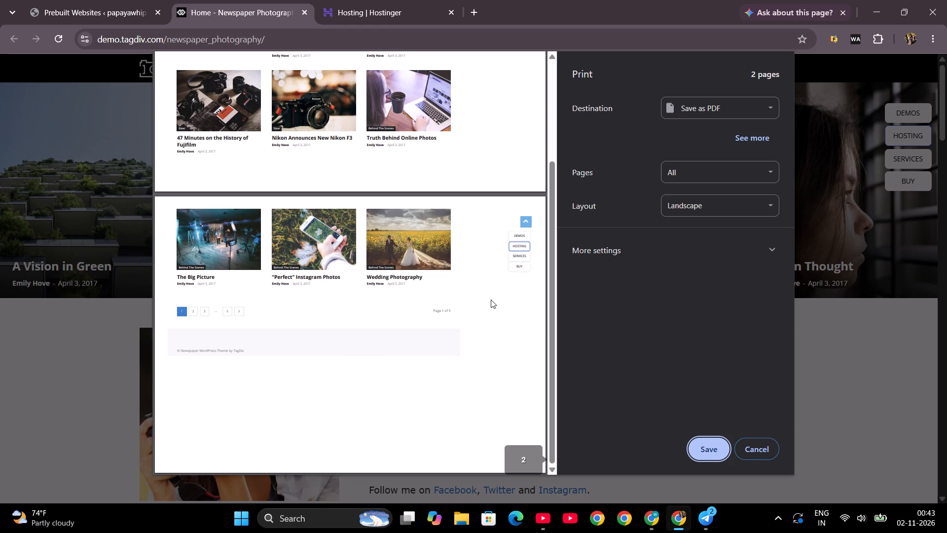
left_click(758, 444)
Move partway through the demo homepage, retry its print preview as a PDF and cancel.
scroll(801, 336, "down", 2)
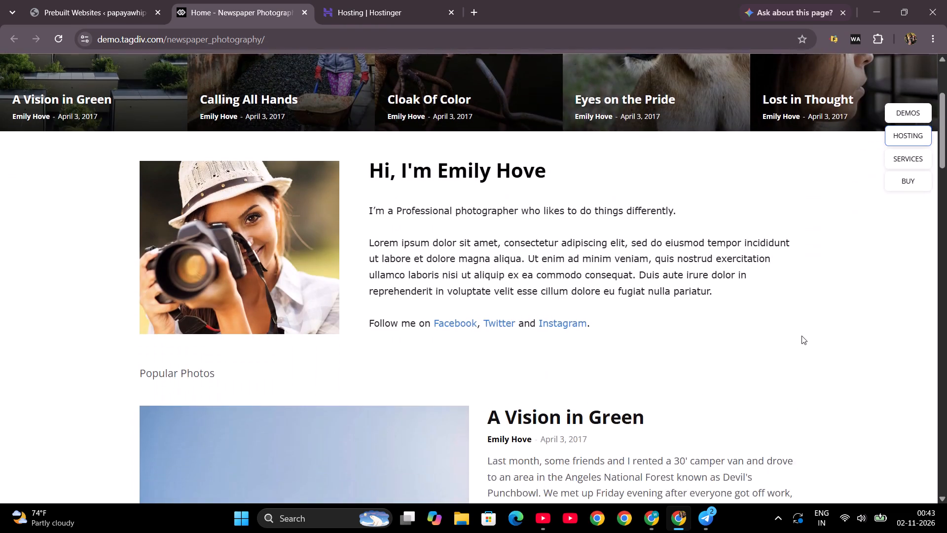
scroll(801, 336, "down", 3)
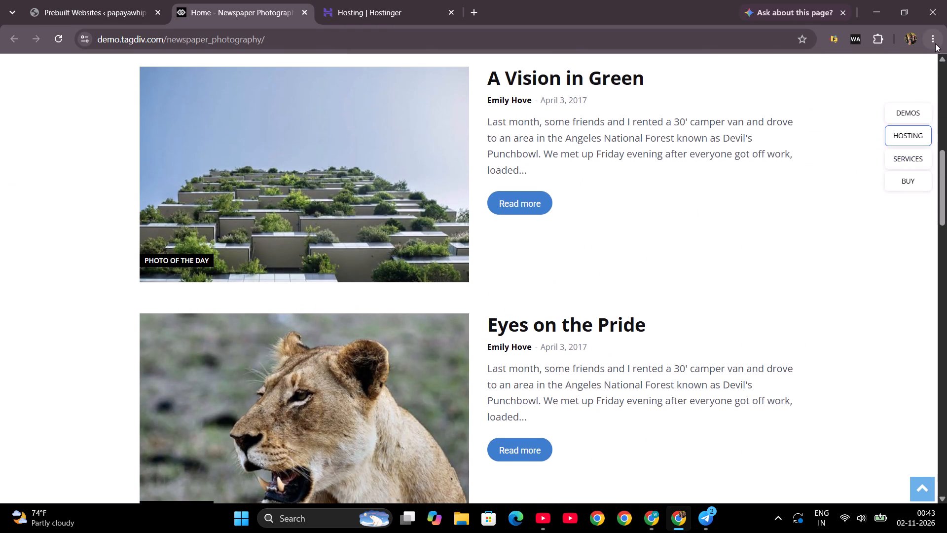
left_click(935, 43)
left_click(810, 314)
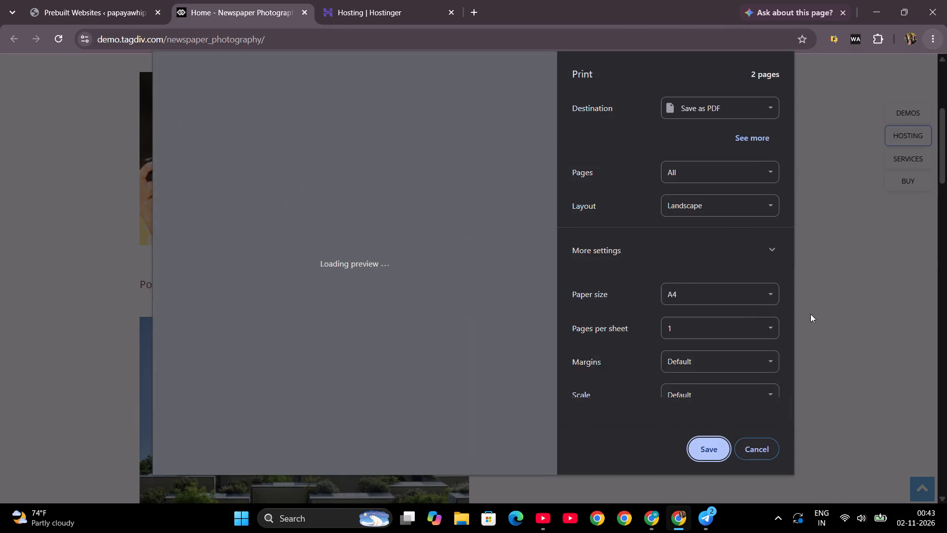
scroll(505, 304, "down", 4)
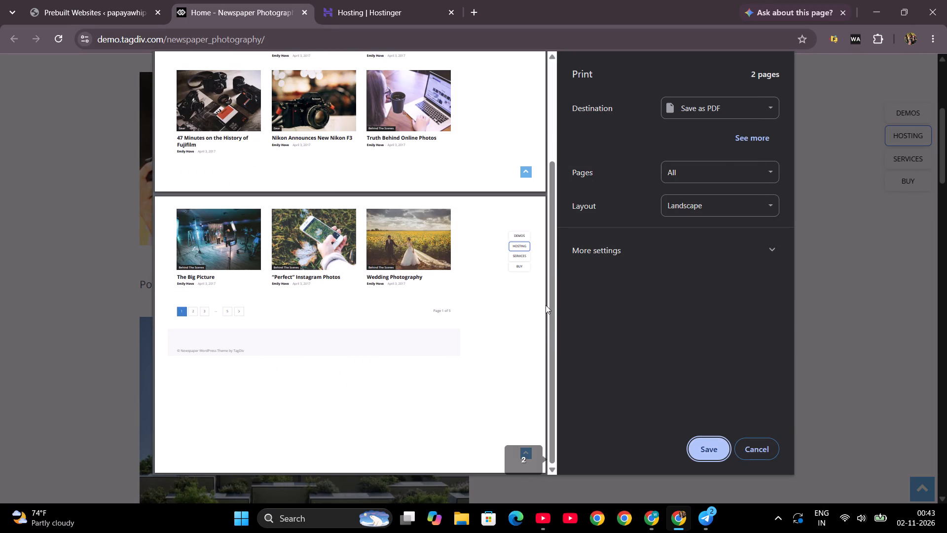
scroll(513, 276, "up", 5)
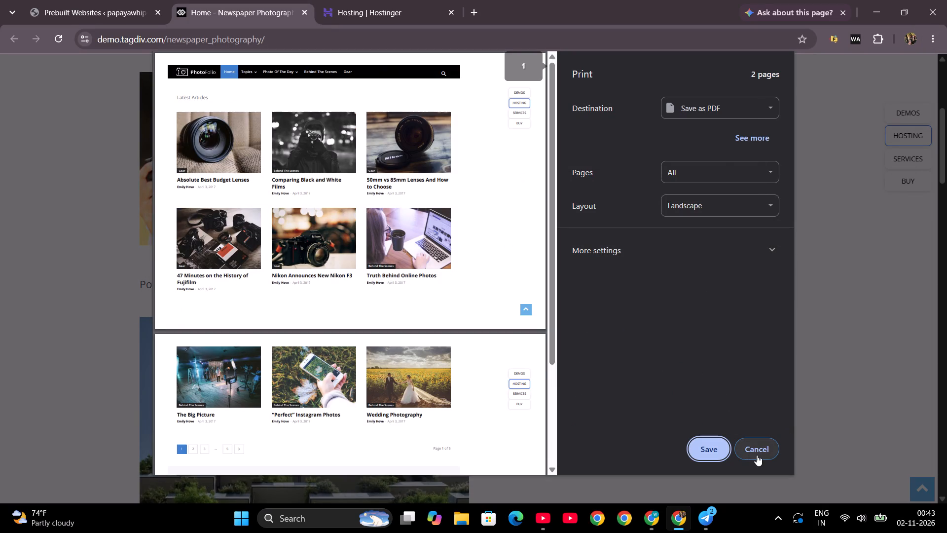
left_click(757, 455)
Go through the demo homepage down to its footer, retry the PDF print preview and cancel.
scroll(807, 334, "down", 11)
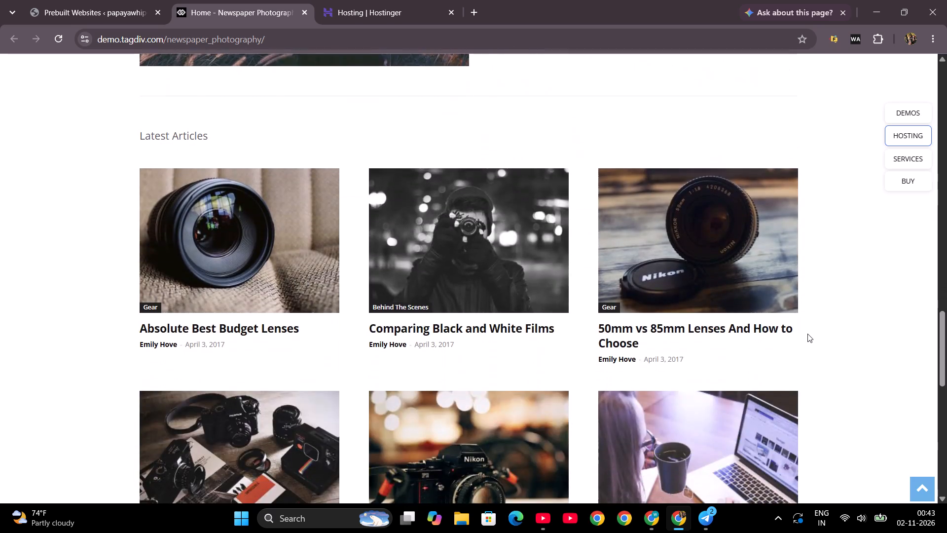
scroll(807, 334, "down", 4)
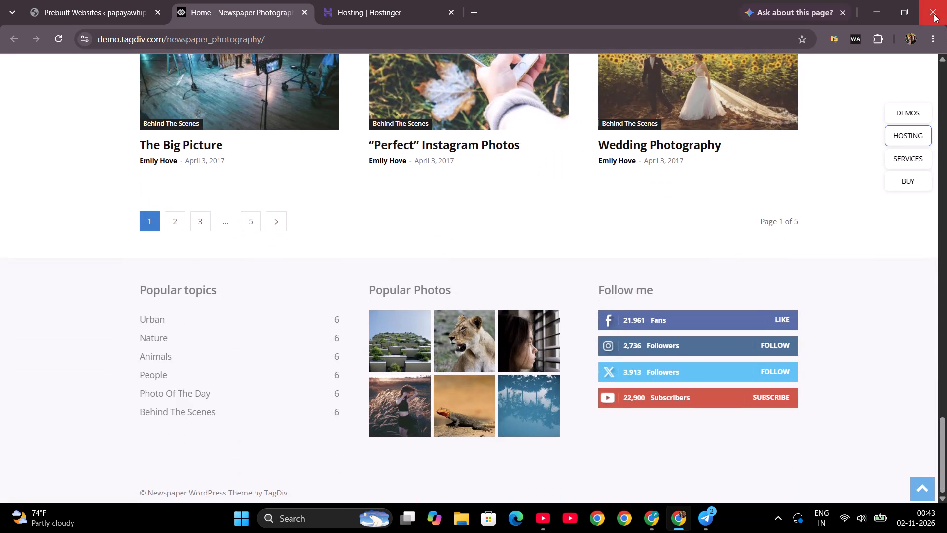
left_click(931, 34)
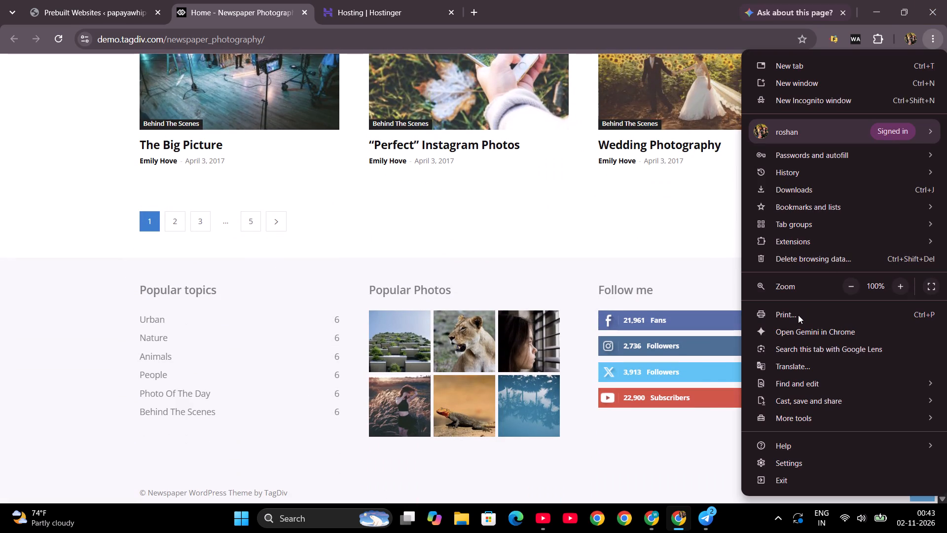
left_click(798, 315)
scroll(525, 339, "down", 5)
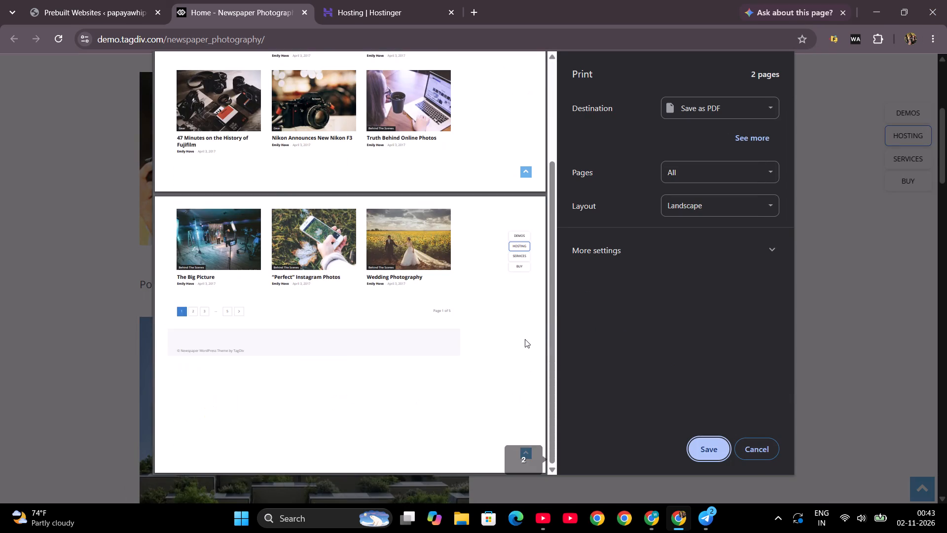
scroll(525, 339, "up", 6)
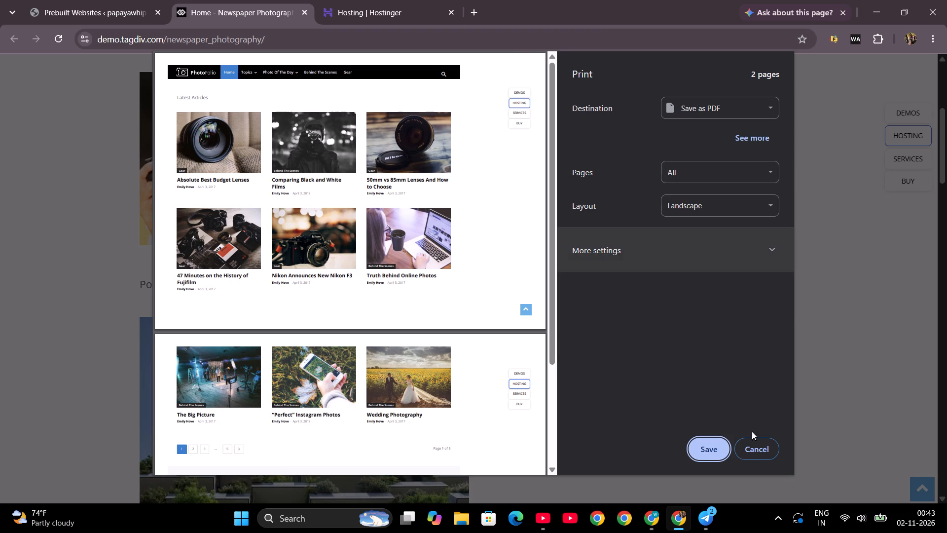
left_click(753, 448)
Look over the Photography demo homepage again from its header to its footer.
scroll(847, 226, "up", 12)
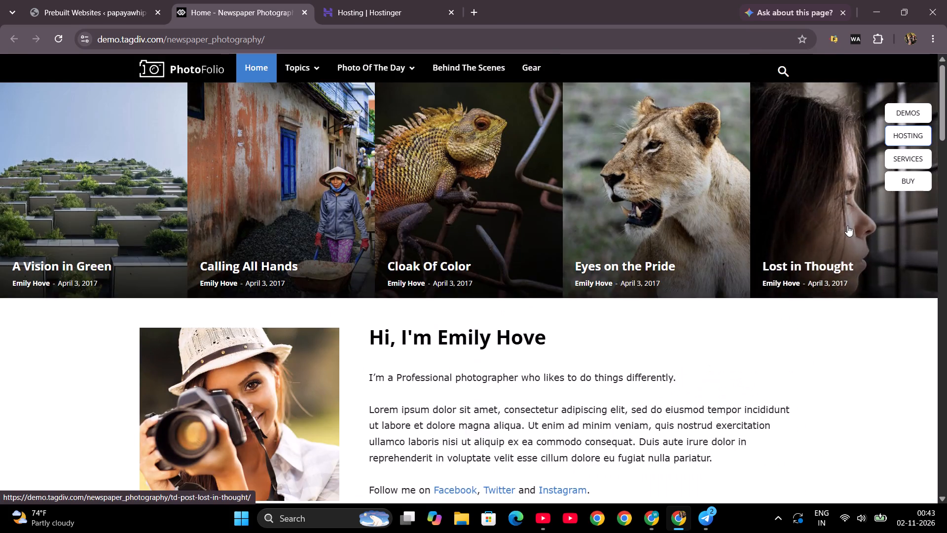
scroll(847, 226, "down", 19)
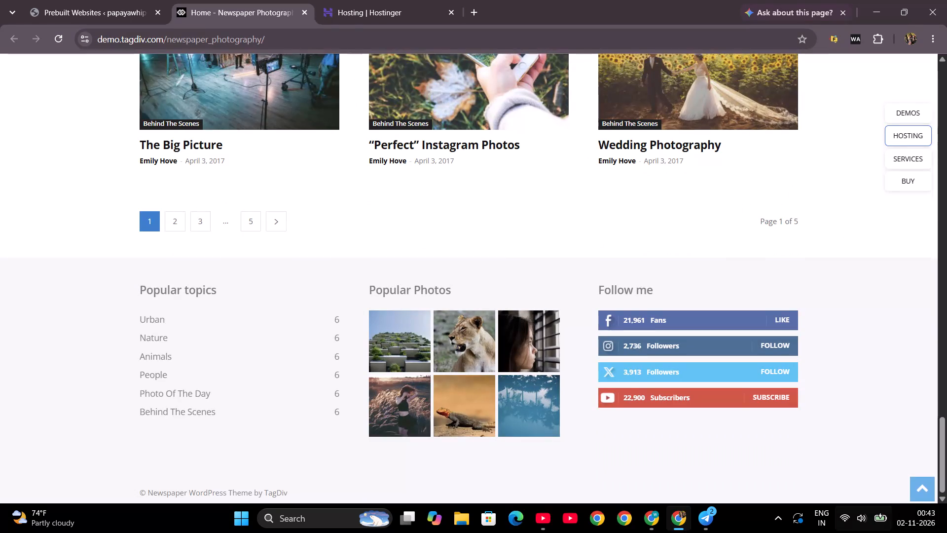
left_click(652, 519)
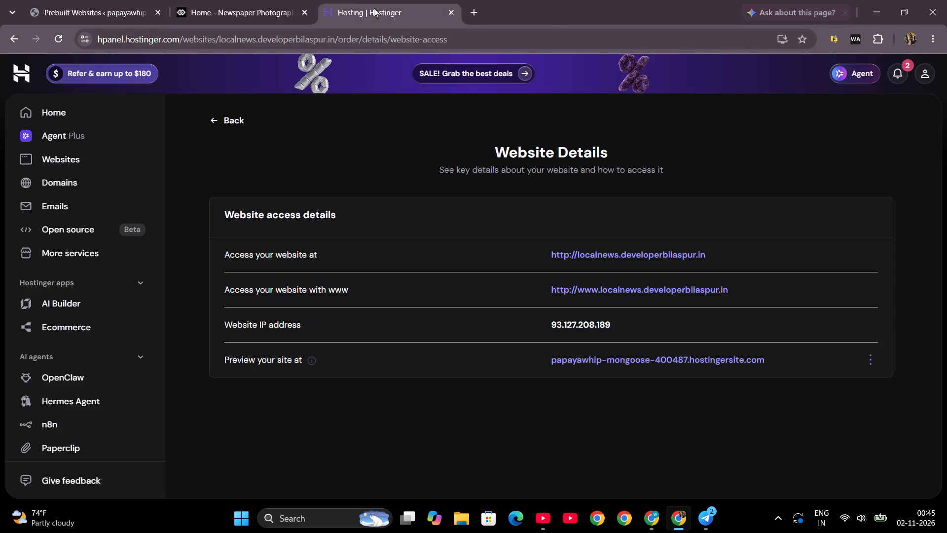
left_click(57, 180)
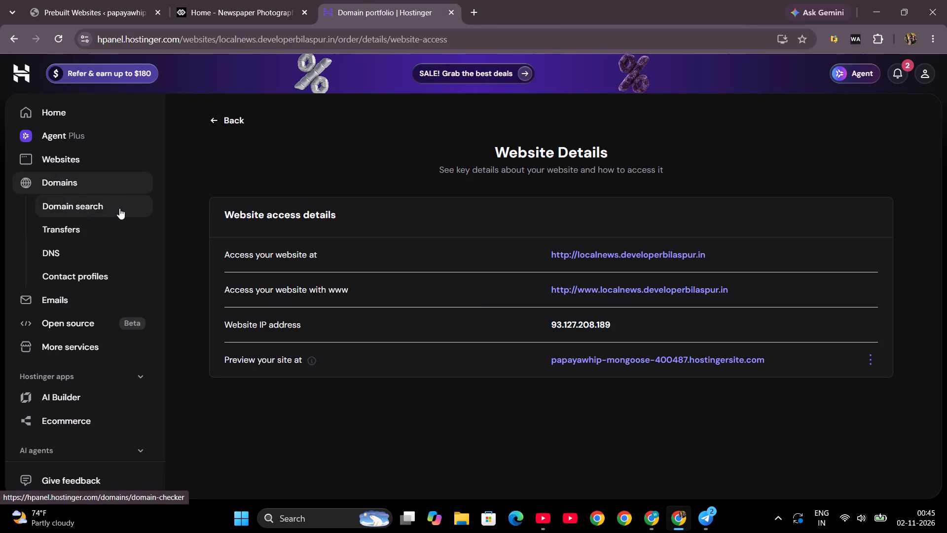
left_click(216, 115)
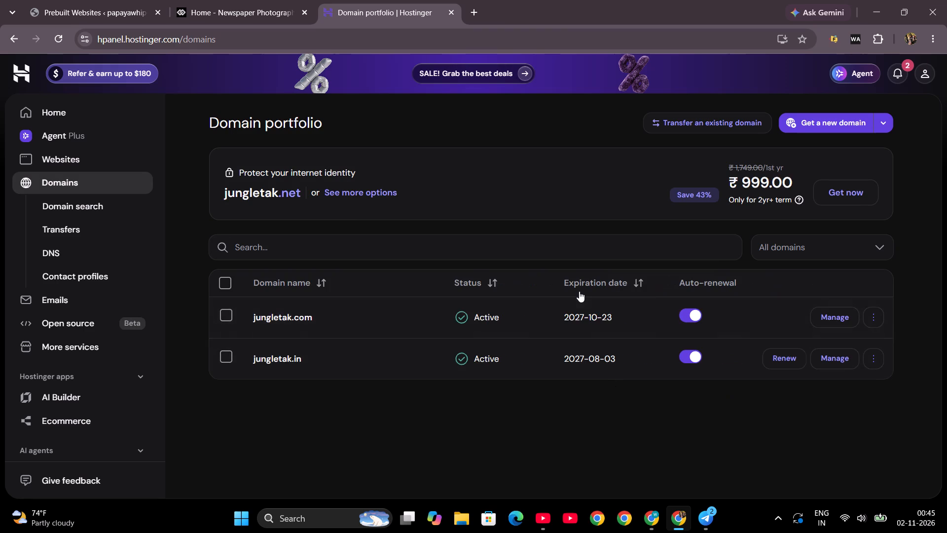
scroll(548, 394, "down", 3)
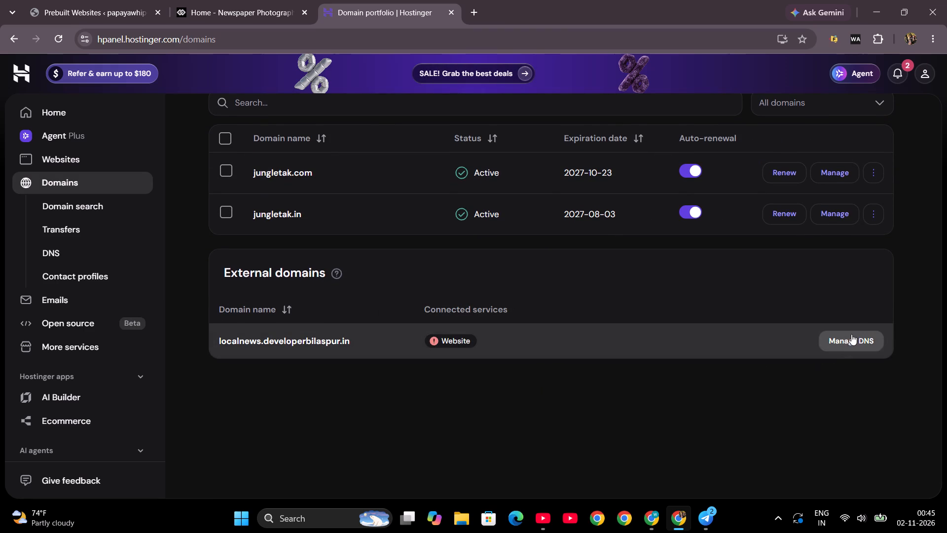
left_click(461, 341)
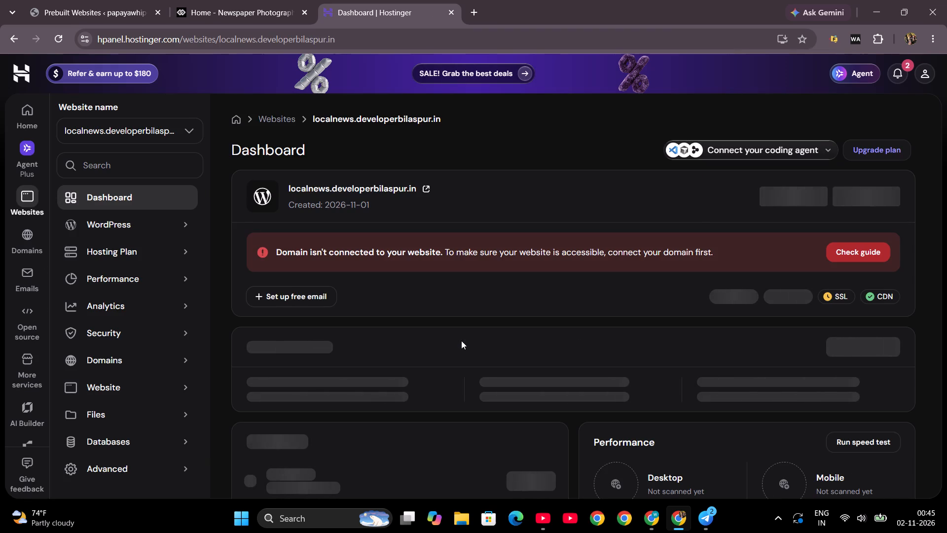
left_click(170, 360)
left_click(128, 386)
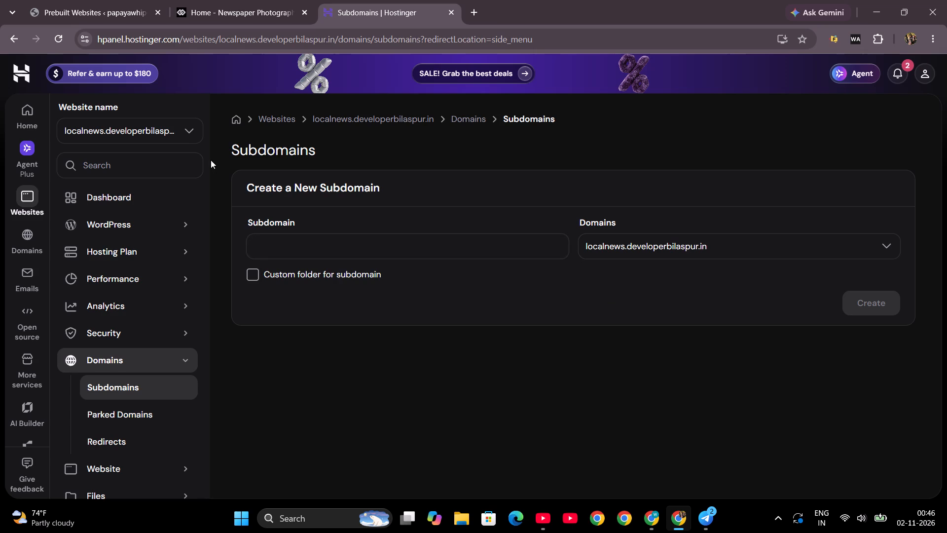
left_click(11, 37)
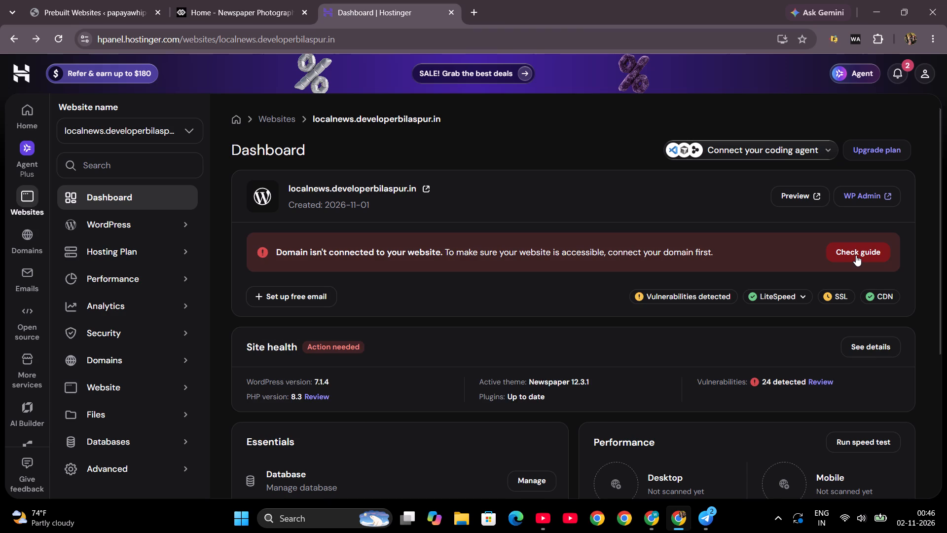
Open the guide for connecting the domain to the website and choose GoDaddy as the domain provider.
scroll(917, 263, "down", 2)
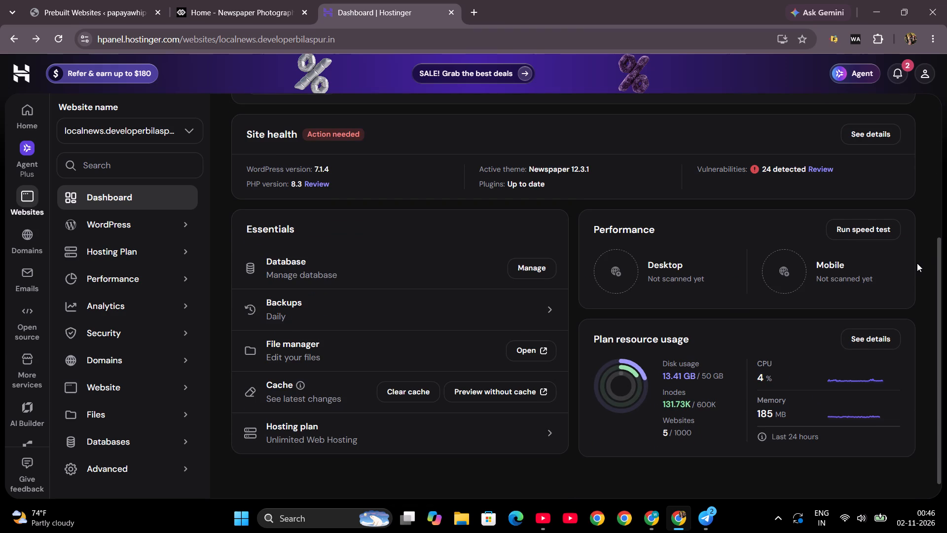
scroll(917, 263, "up", 2)
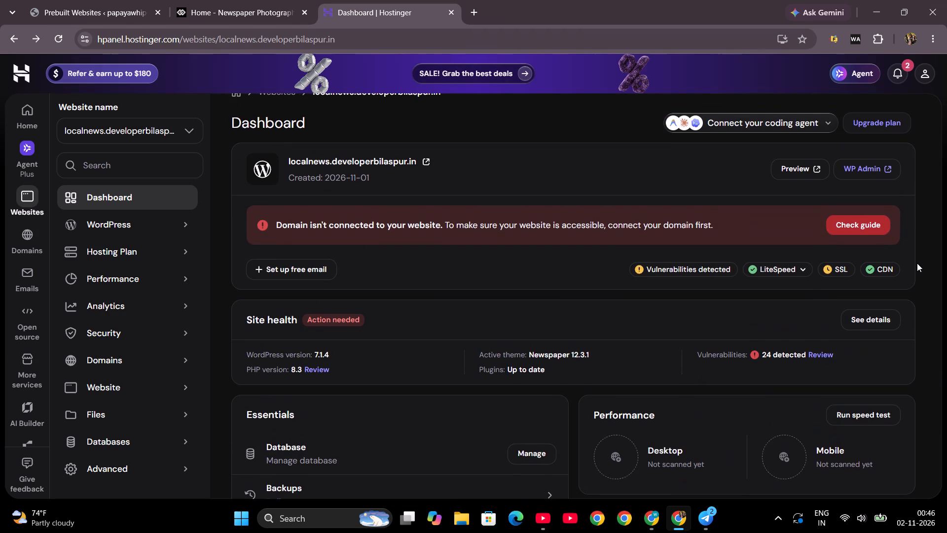
left_click(867, 228)
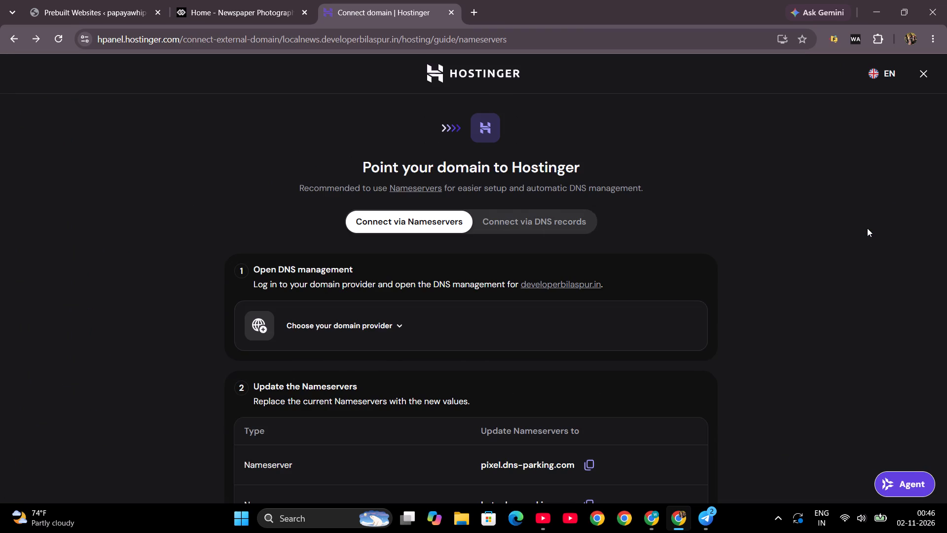
scroll(872, 293, "down", 2)
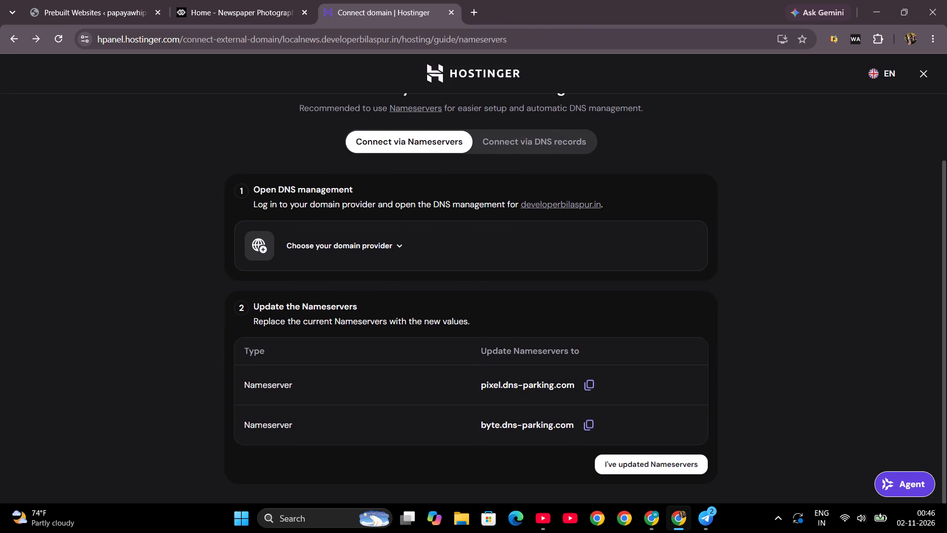
left_click(391, 239)
left_click(335, 307)
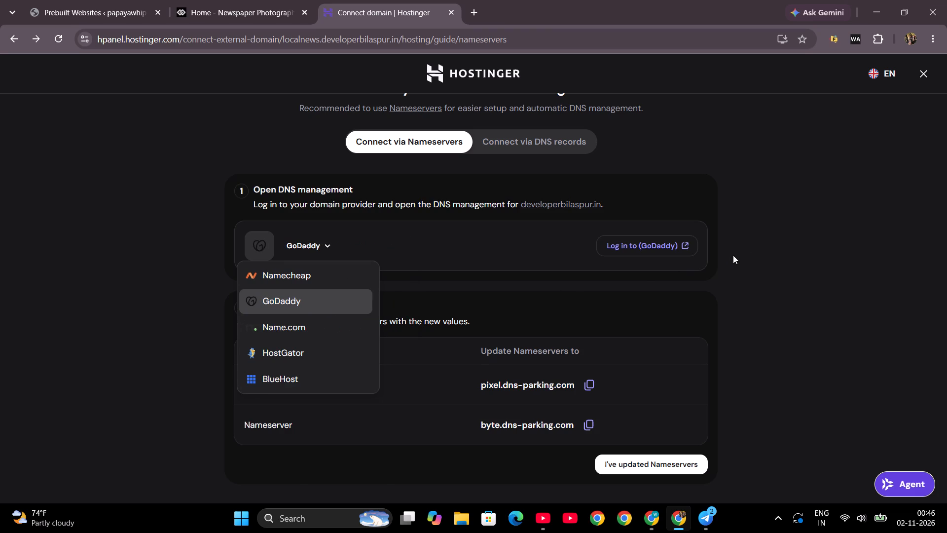
left_click(762, 255)
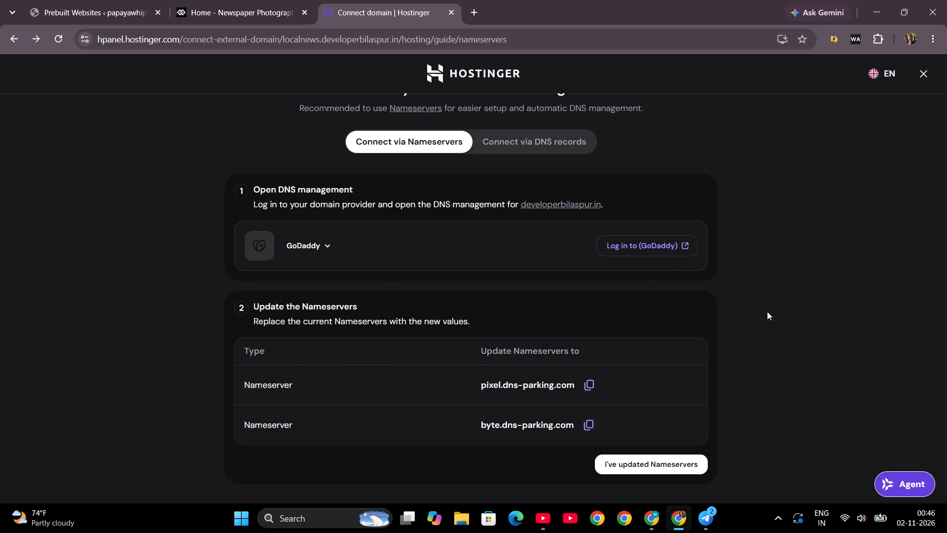
Switch the connection method to DNS records and review the A record required for localnews.
scroll(772, 328, "down", 2)
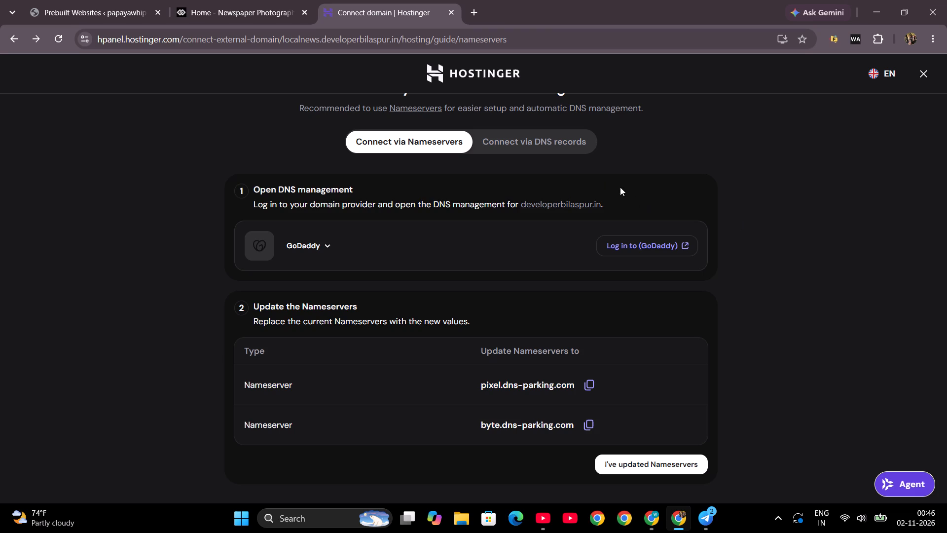
left_click(545, 142)
scroll(811, 207, "down", 2)
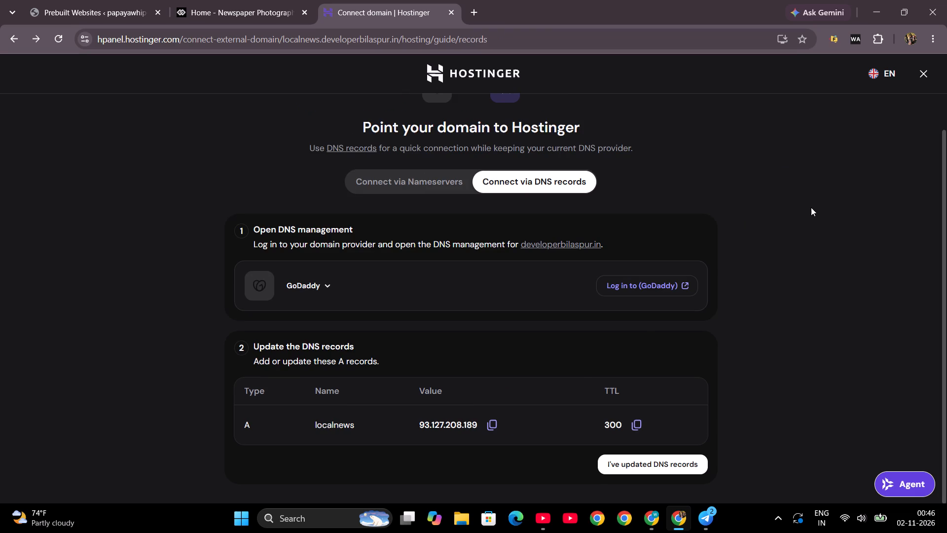
scroll(831, 360, "down", 1)
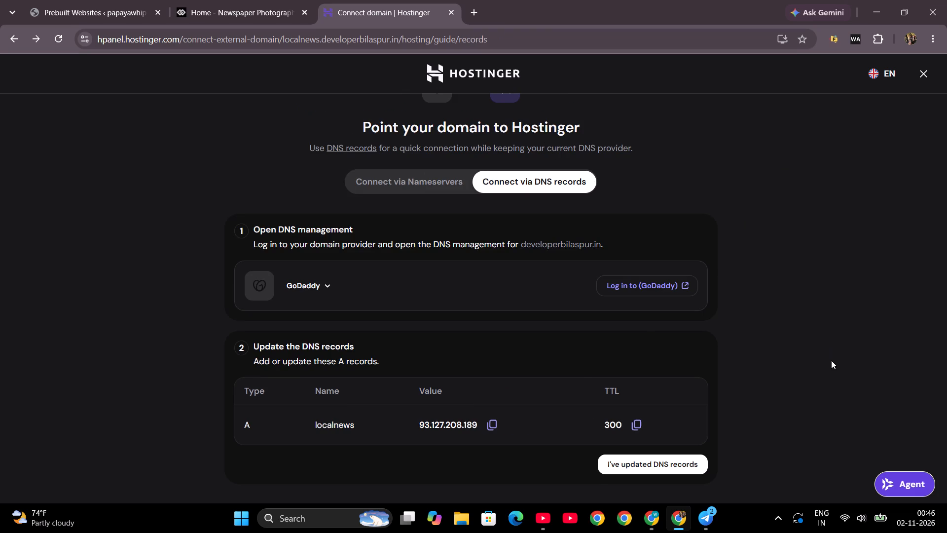
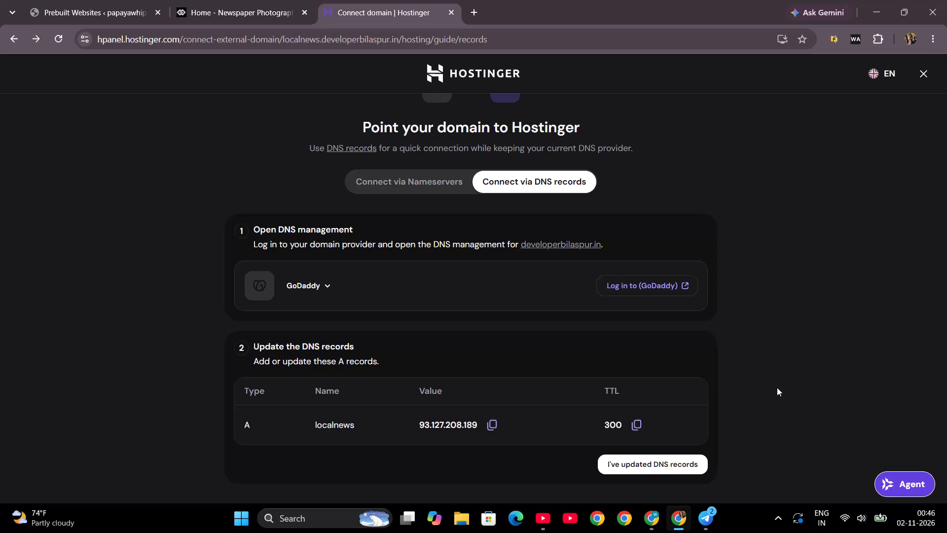
Copy the value 93.127.208.189 of the localnews A record from Hostinger's connection guide.
left_click(496, 422)
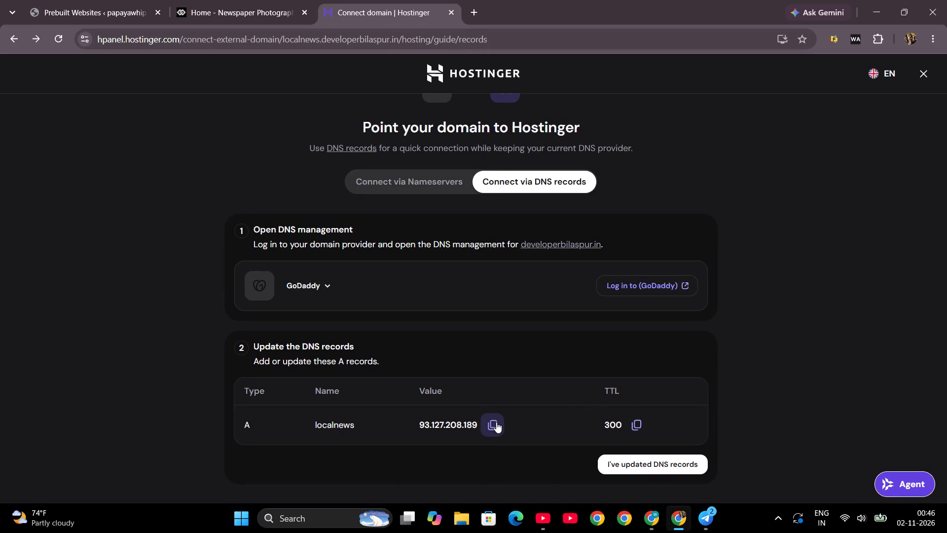
Switch to the other Chrome window, search Google for godaddy in a new tab and open the official GoDaddy site.
left_click(656, 521)
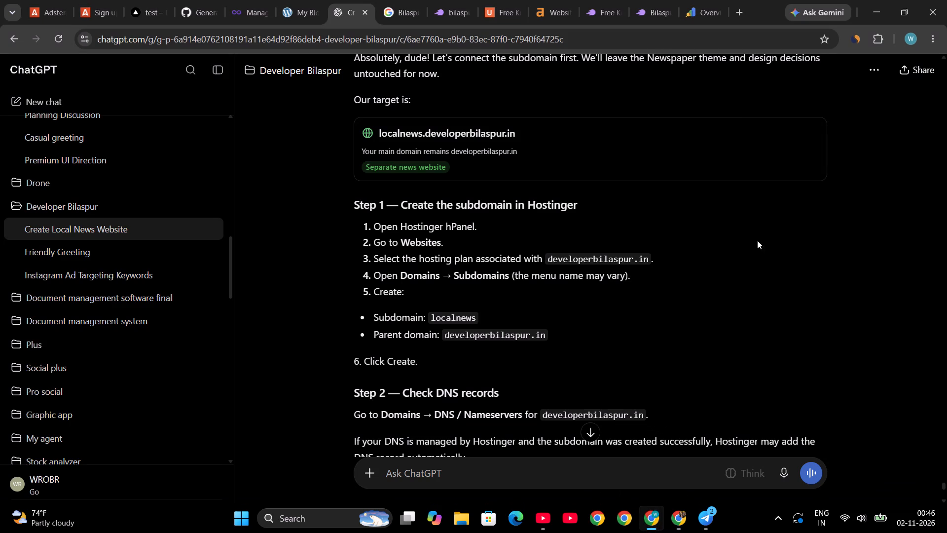
left_click(732, 1)
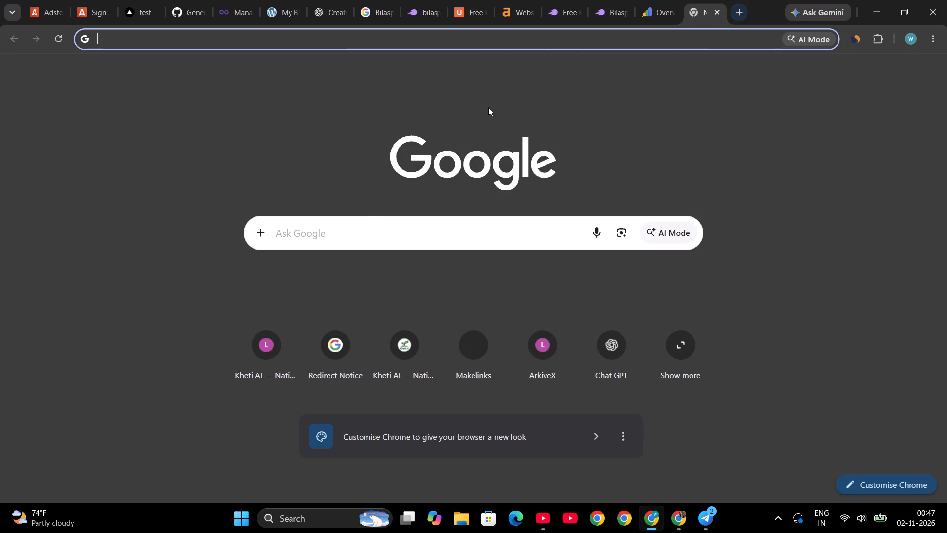
left_click(326, 242)
type("godaddy")
key("Return")
scroll(459, 343, "down", 1)
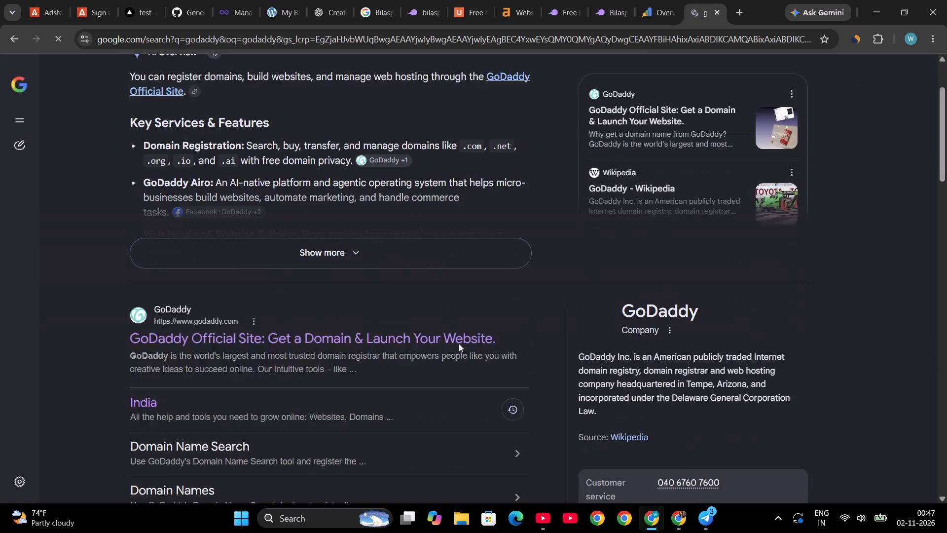
scroll(459, 343, "down", 1)
left_click(324, 296)
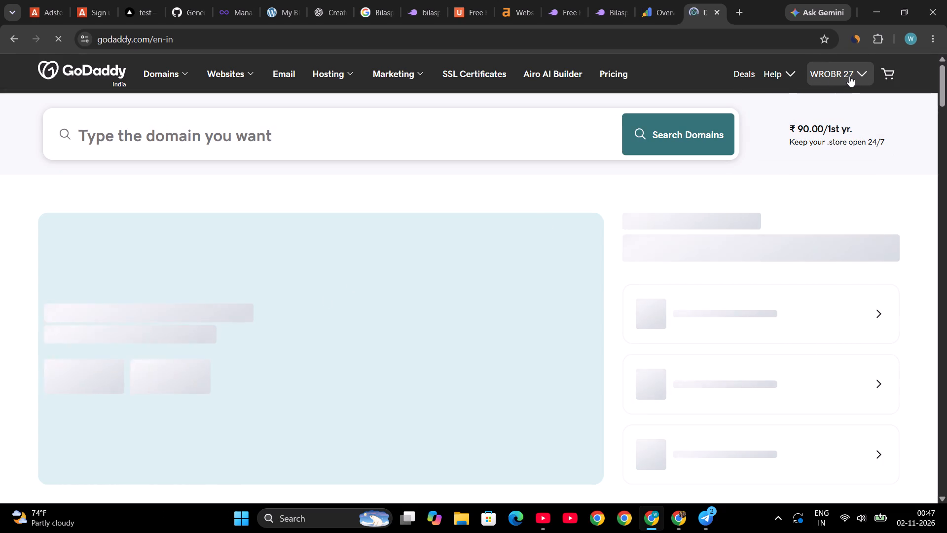
From the GoDaddy account's products, open the DNS records management of developerbilaspur.in.
left_click(857, 72)
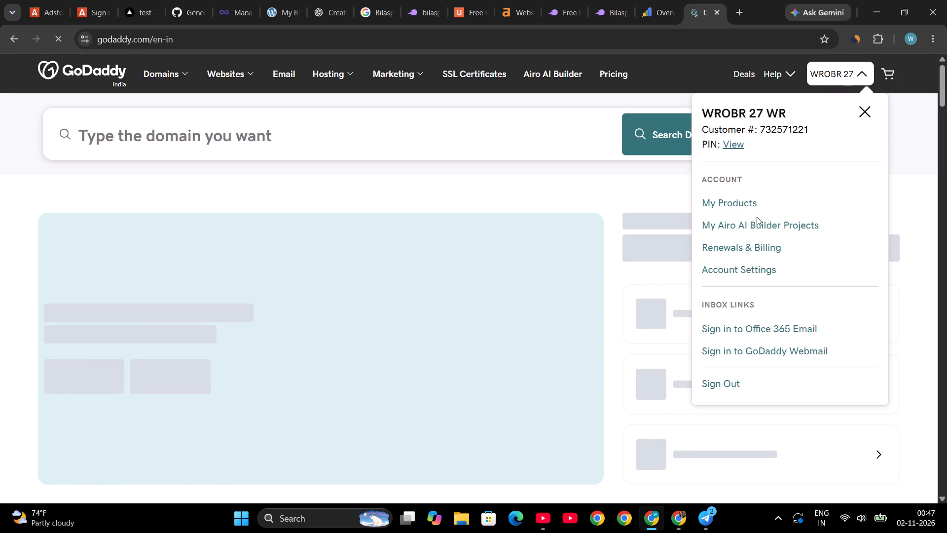
left_click(748, 204)
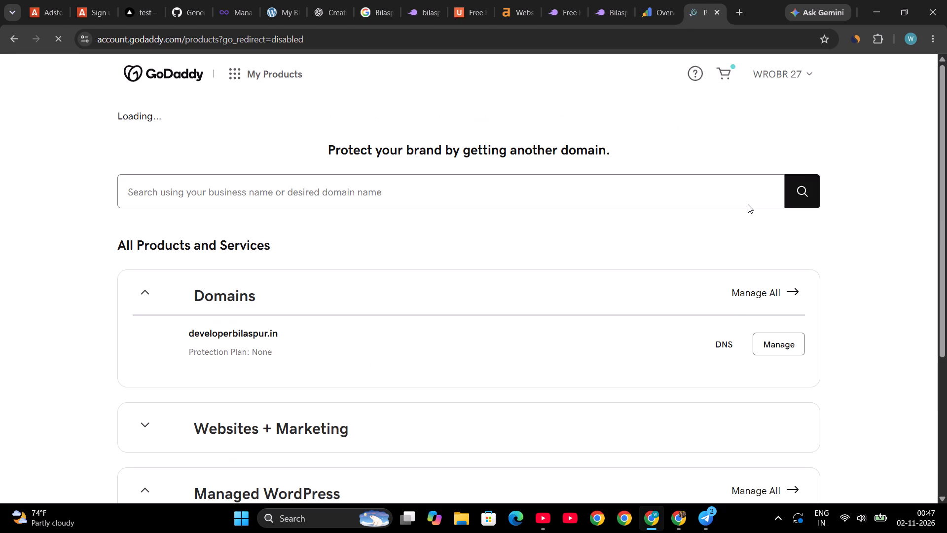
scroll(843, 296, "down", 2)
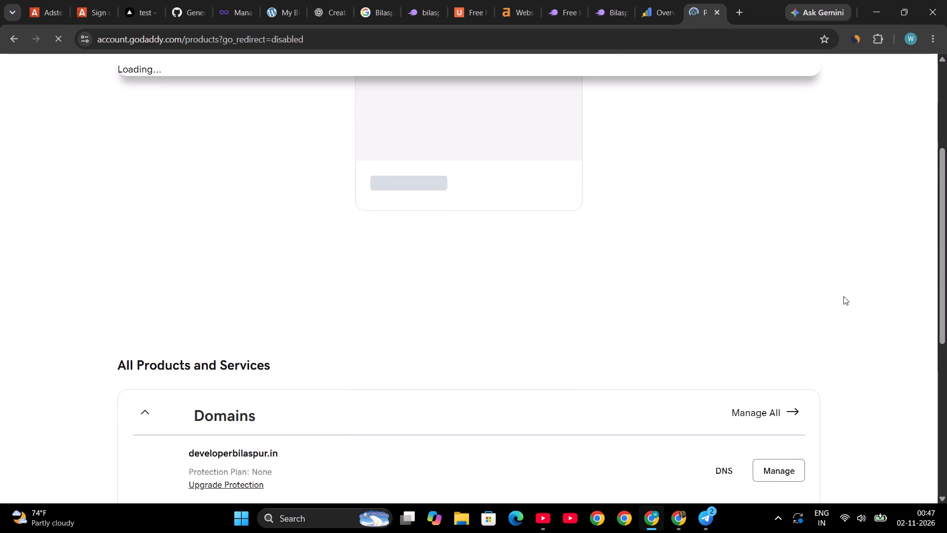
scroll(843, 296, "down", 1)
left_click(726, 325)
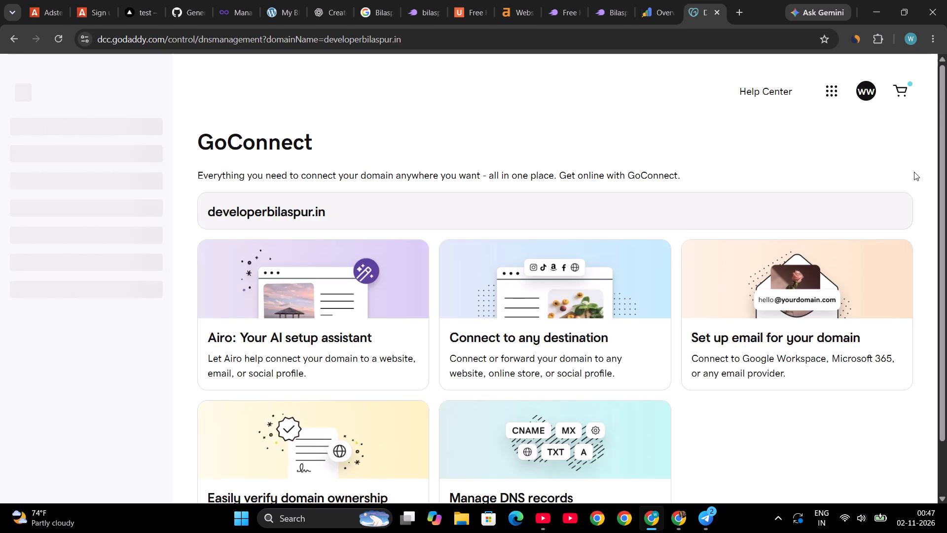
scroll(917, 172, "down", 3)
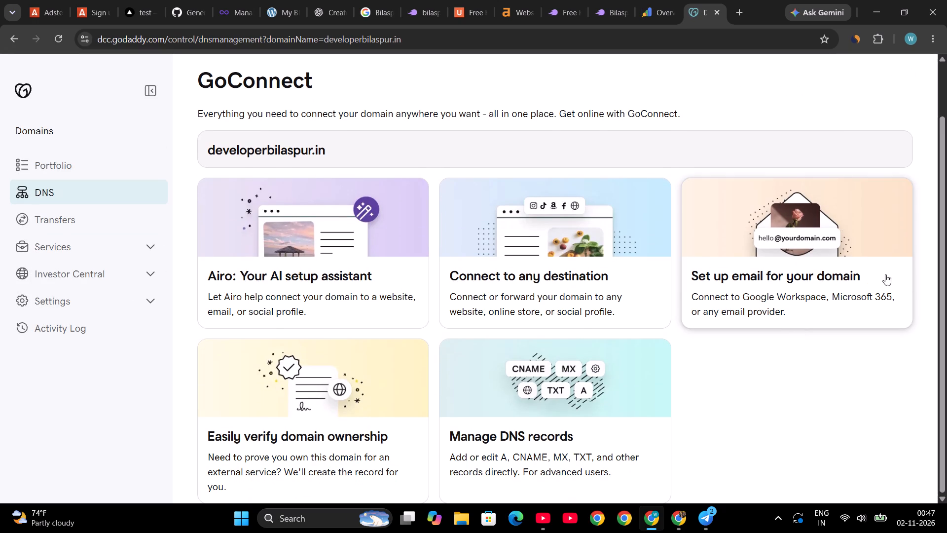
left_click(642, 363)
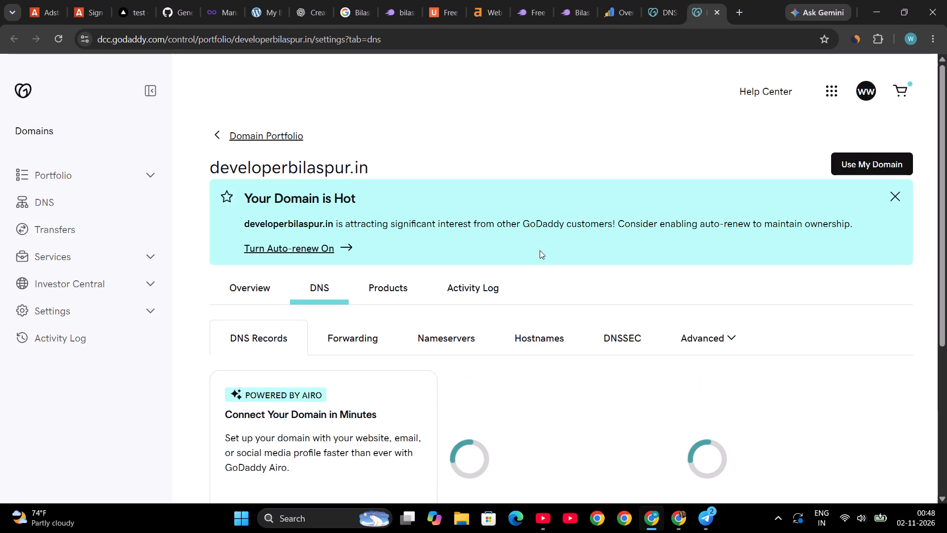
Add and save a DNS record of type A named localnews with the value 93.127.208.189.
scroll(801, 268, "down", 3)
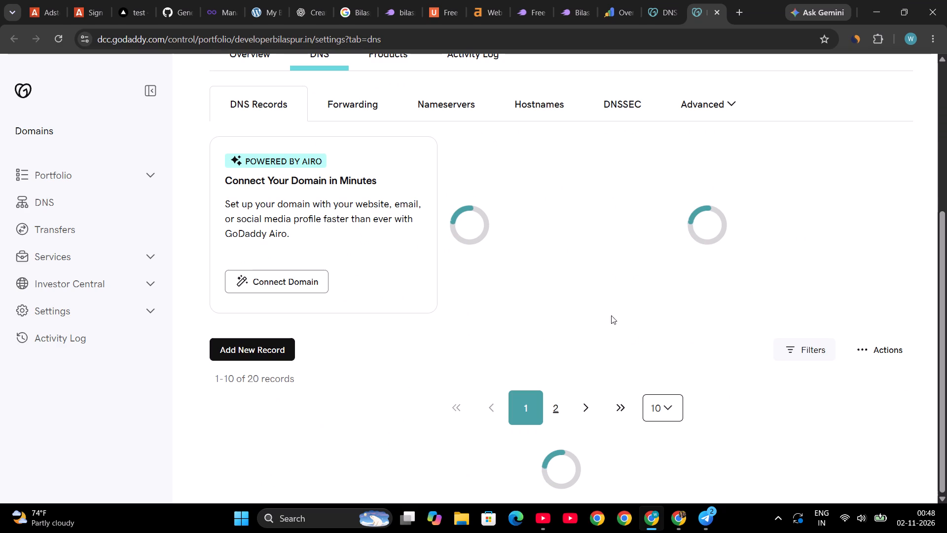
left_click(255, 349)
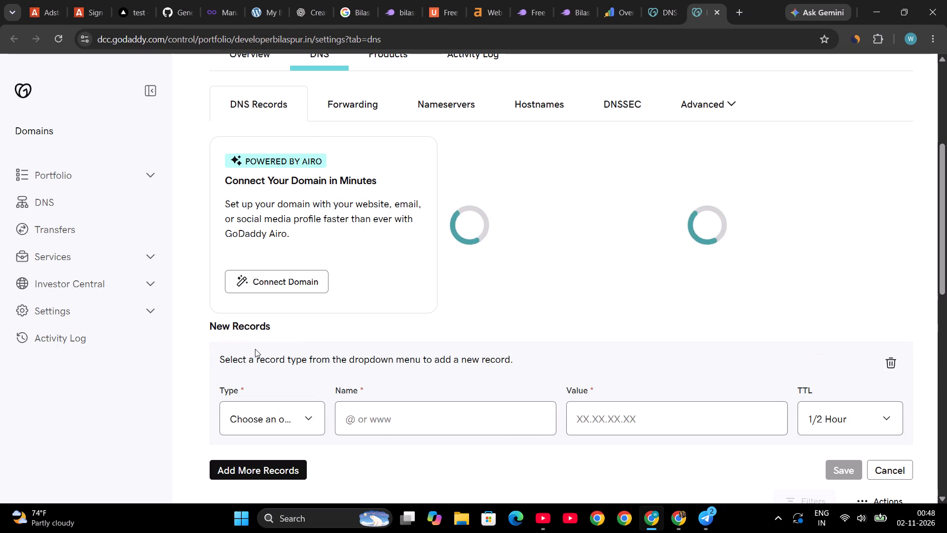
left_click(296, 416)
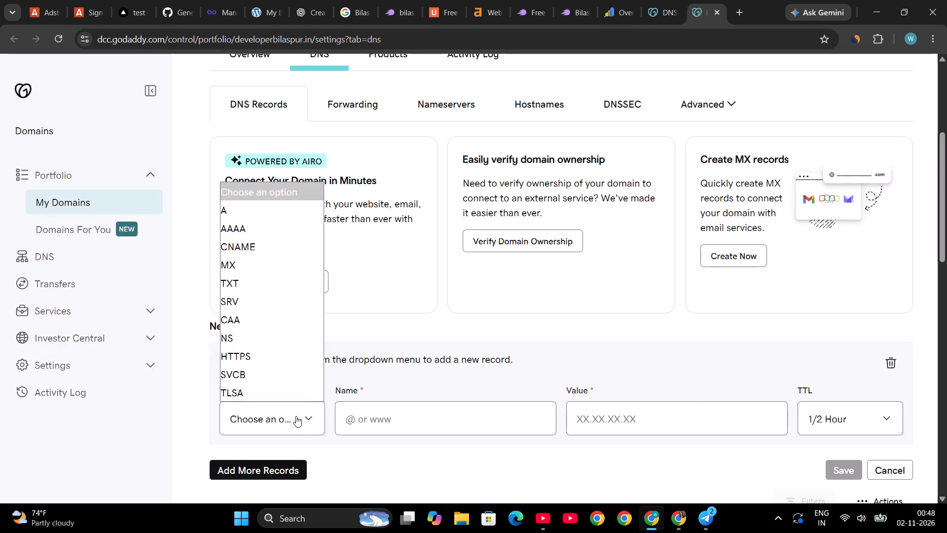
left_click(275, 209)
left_click(412, 425)
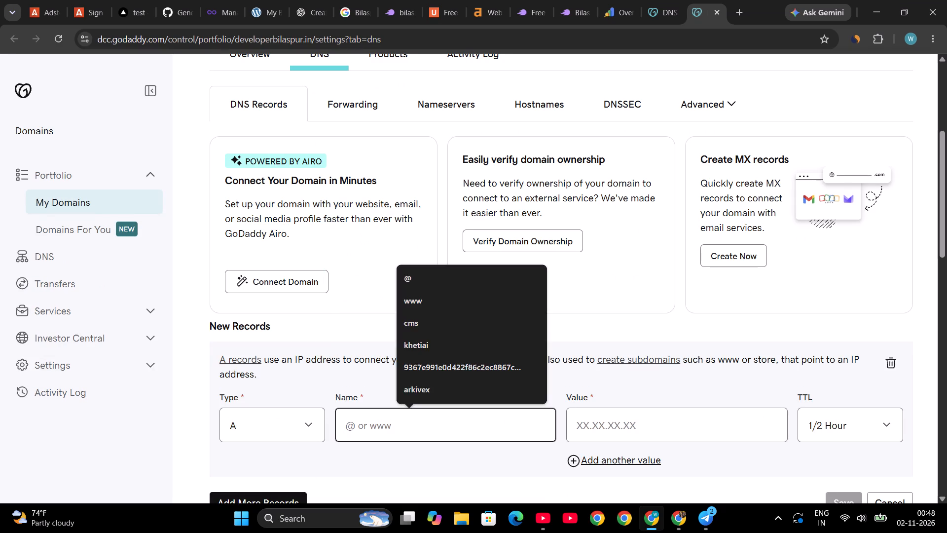
type("localnews")
left_click(610, 424)
key("ctrl+v")
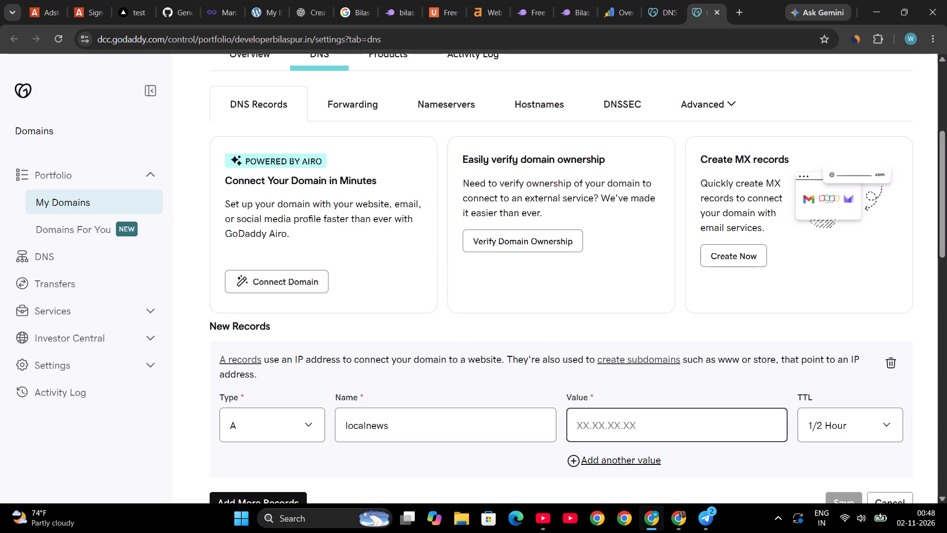
scroll(752, 447, "down", 1)
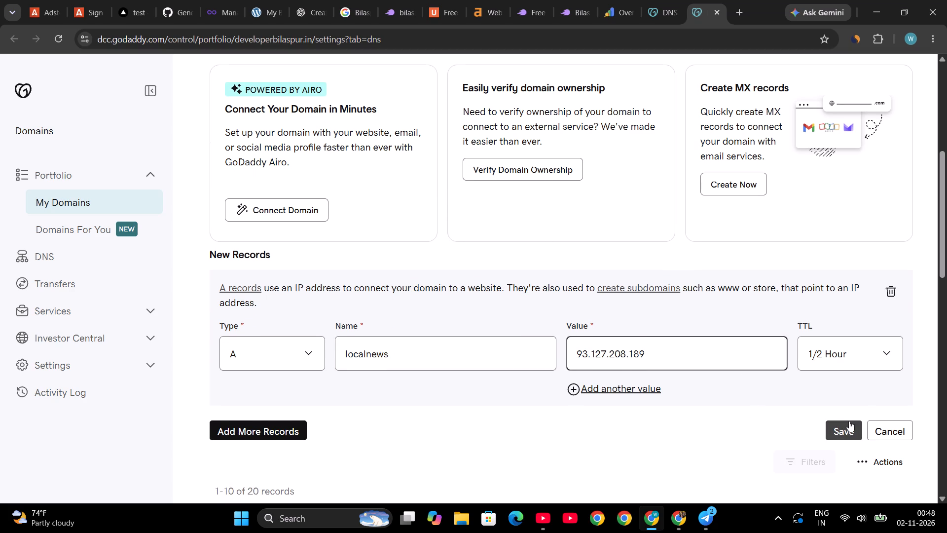
left_click(849, 421)
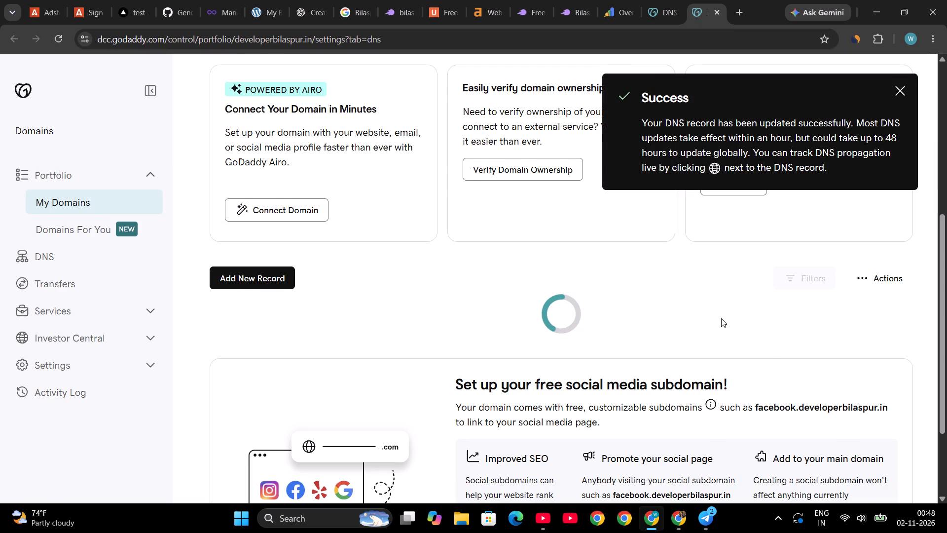
scroll(721, 318, "down", 4)
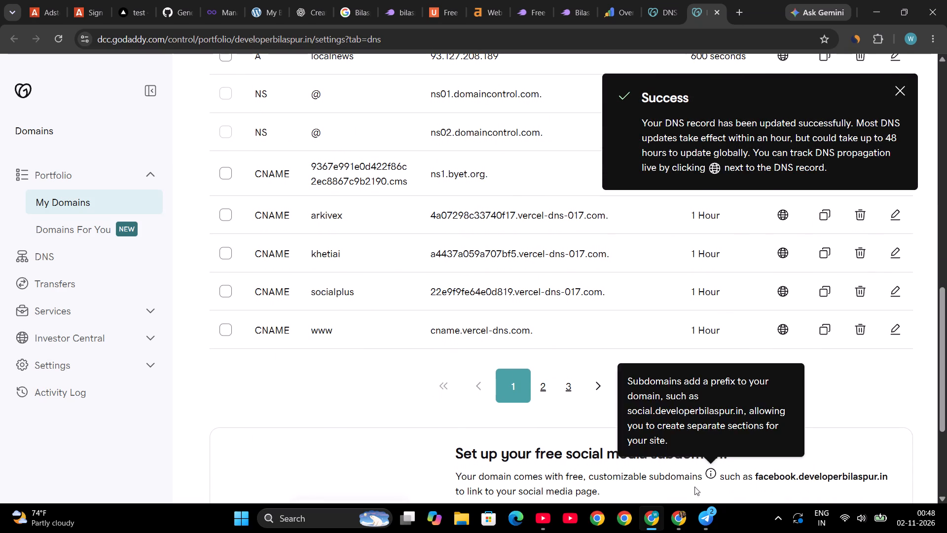
Return to Hostinger's connection guide and confirm that the DNS records have been updated.
left_click(675, 511)
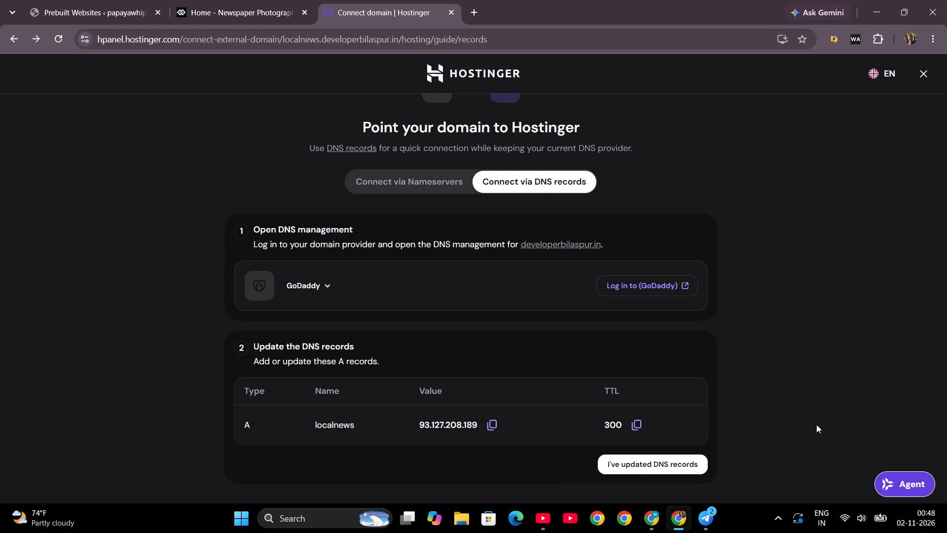
left_click(668, 459)
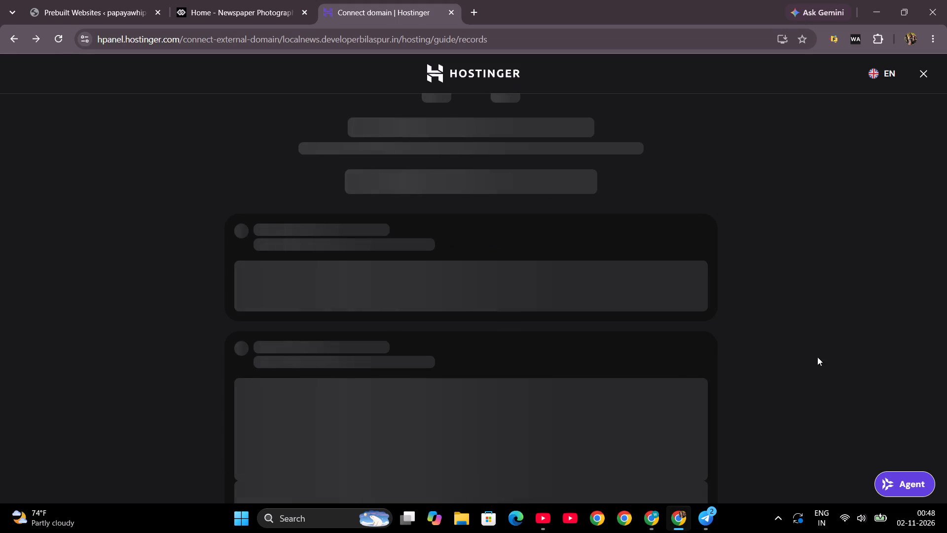
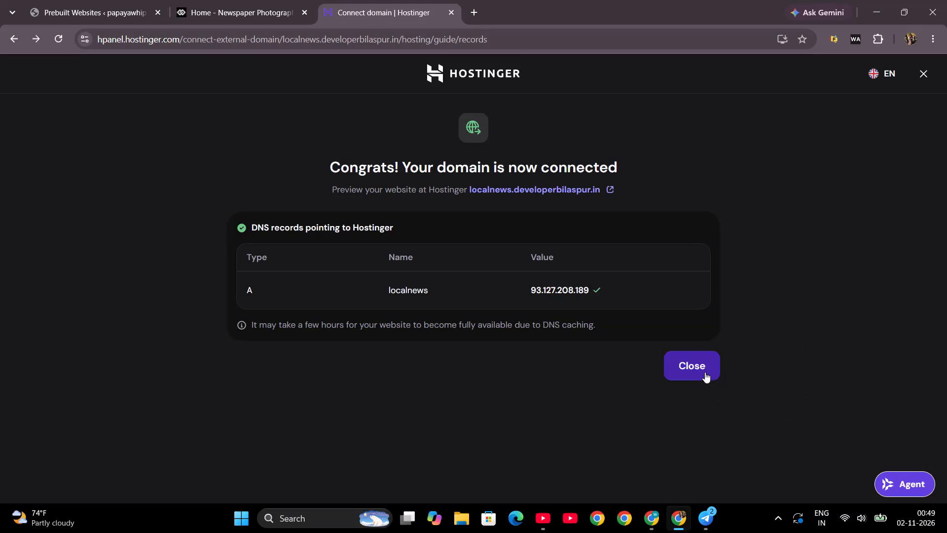
Close the domain connection guide and open the site health details of localnews.developerbilaspur.in.
left_click(702, 367)
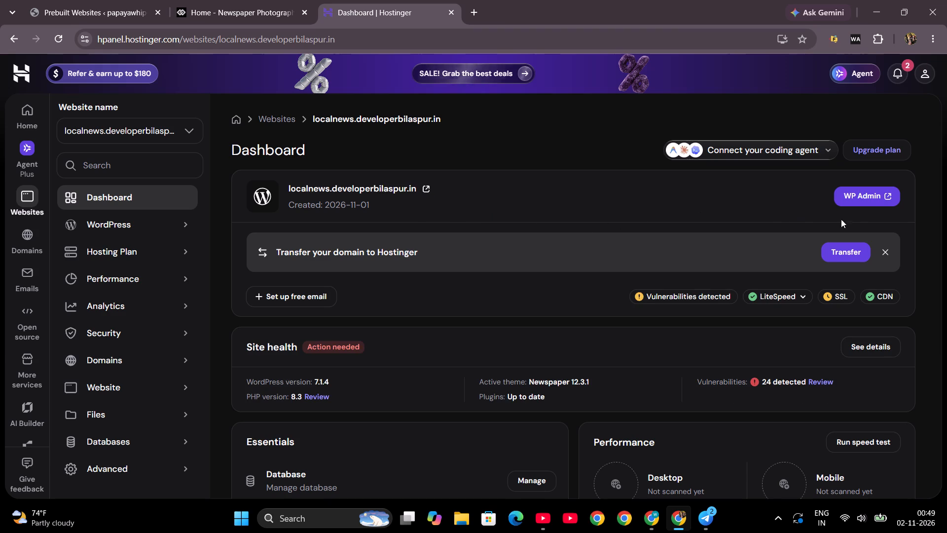
left_click(869, 344)
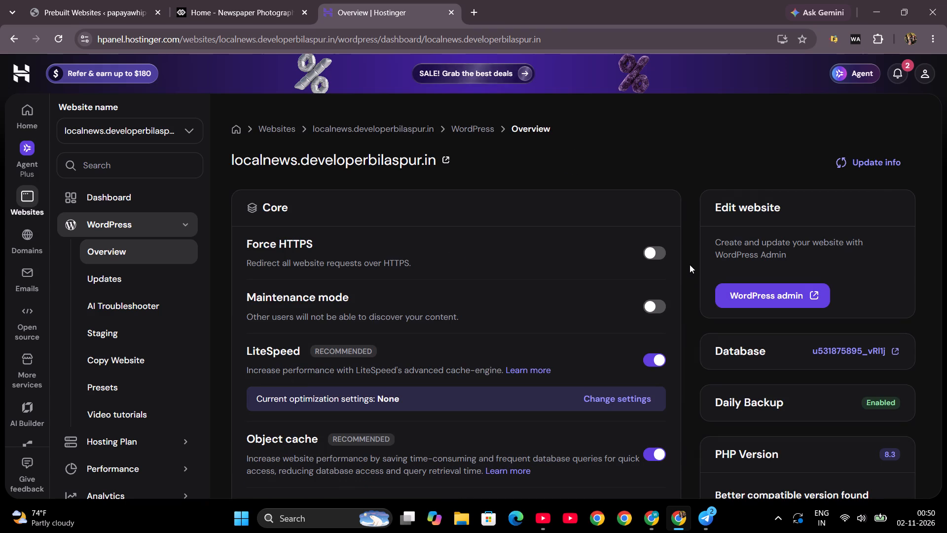
Turn on Force HTTPS by installing an SSL certificate for localnews.developerbilaspur.in.
left_click(657, 252)
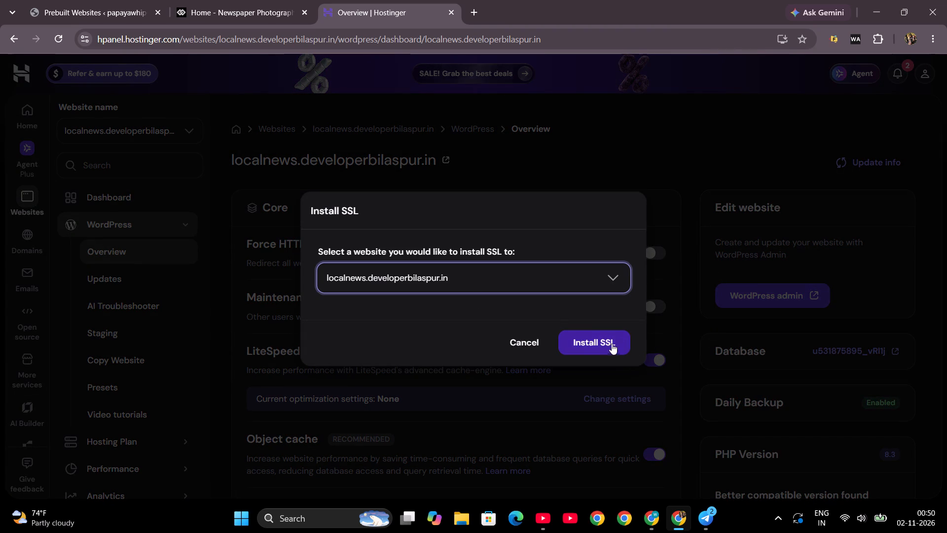
left_click(607, 341)
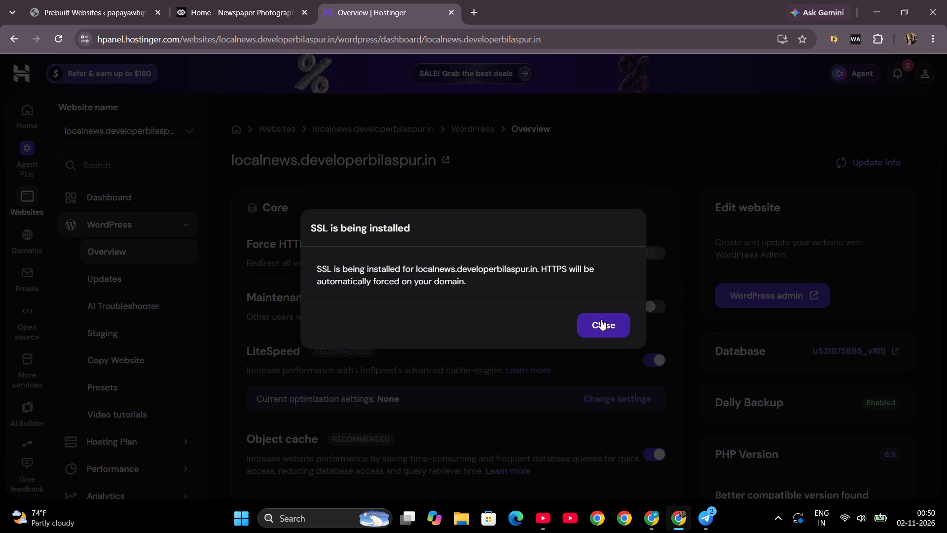
left_click(601, 319)
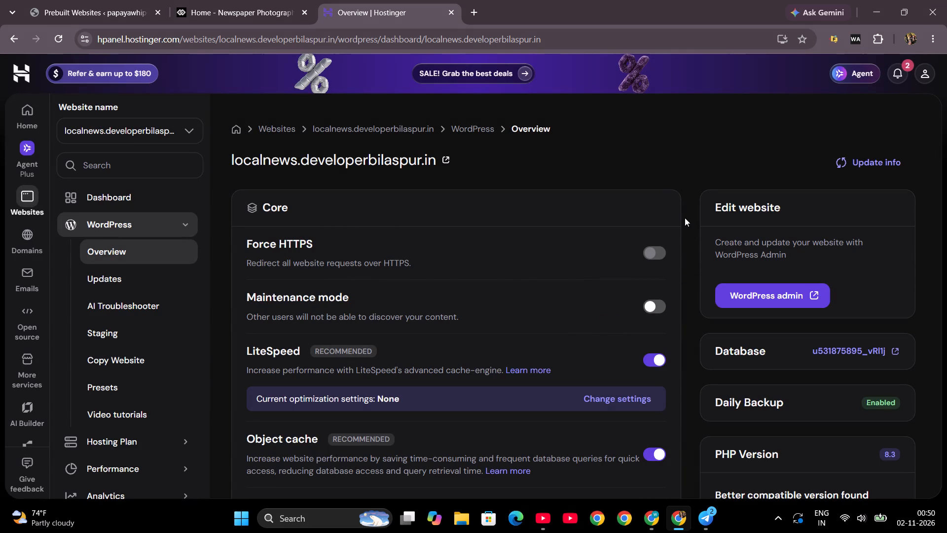
Review the WordPress overview, checking the SSL certificate status, the Force HTTPS setting and the other site options.
scroll(685, 218, "down", 1)
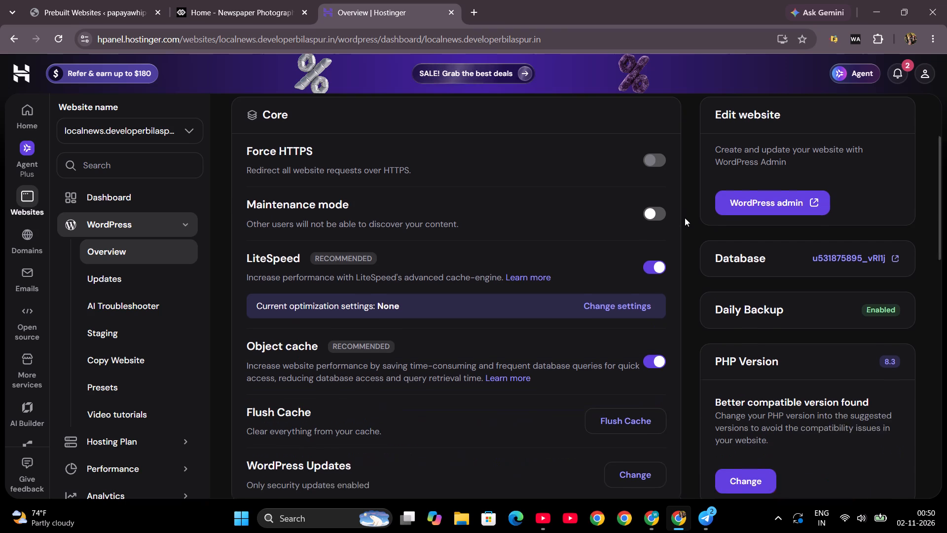
scroll(685, 218, "down", 1)
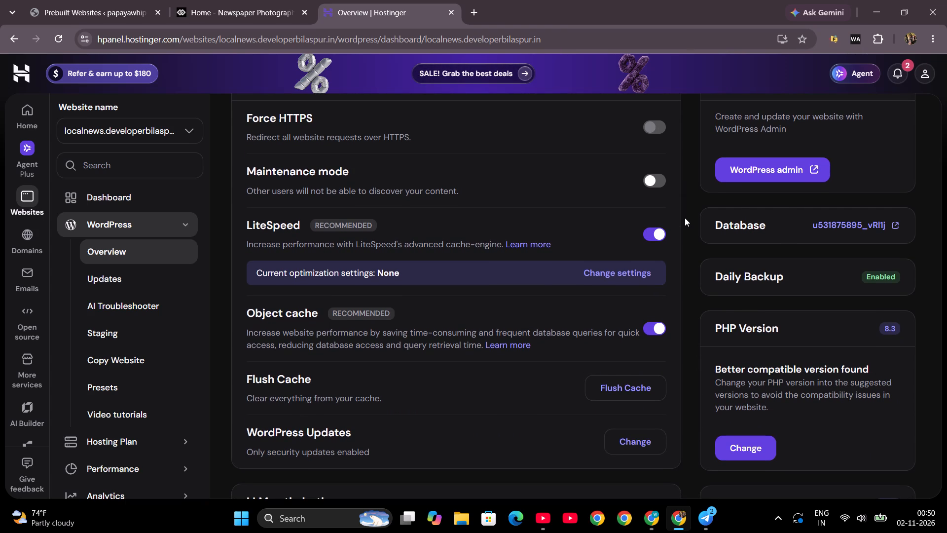
scroll(685, 218, "down", 4)
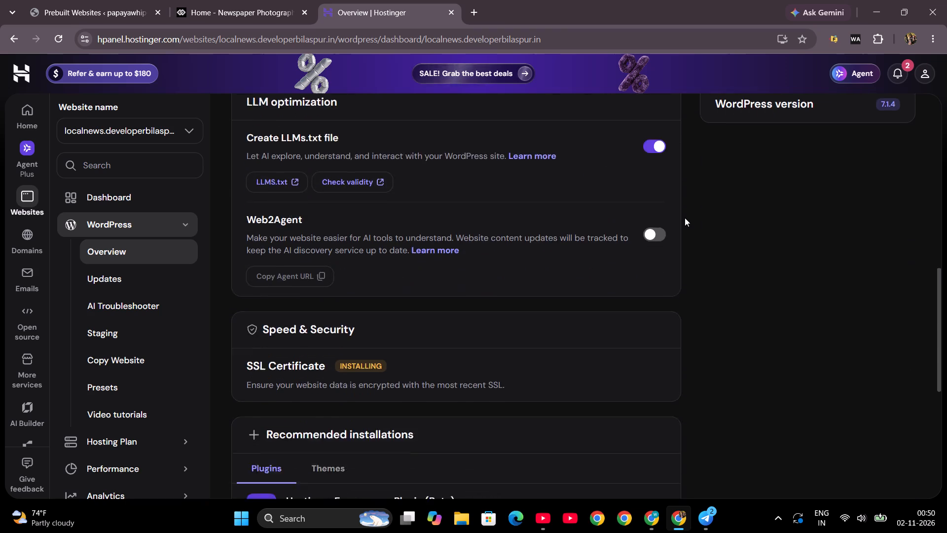
scroll(685, 218, "up", 3)
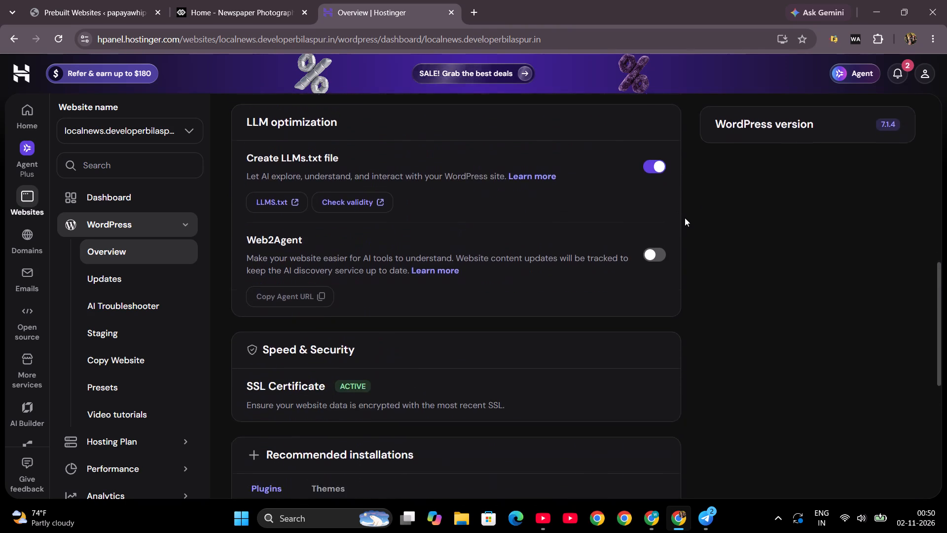
scroll(685, 218, "up", 7)
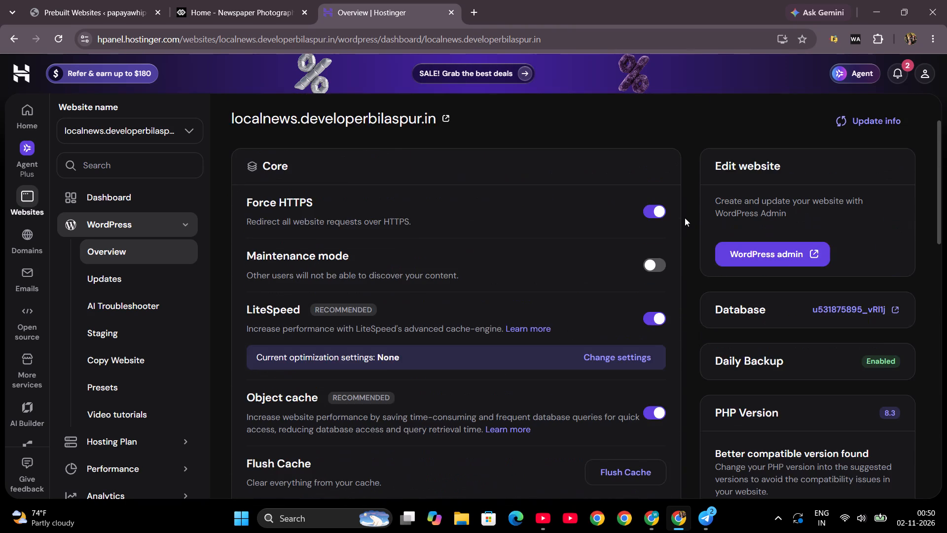
scroll(685, 218, "down", 6)
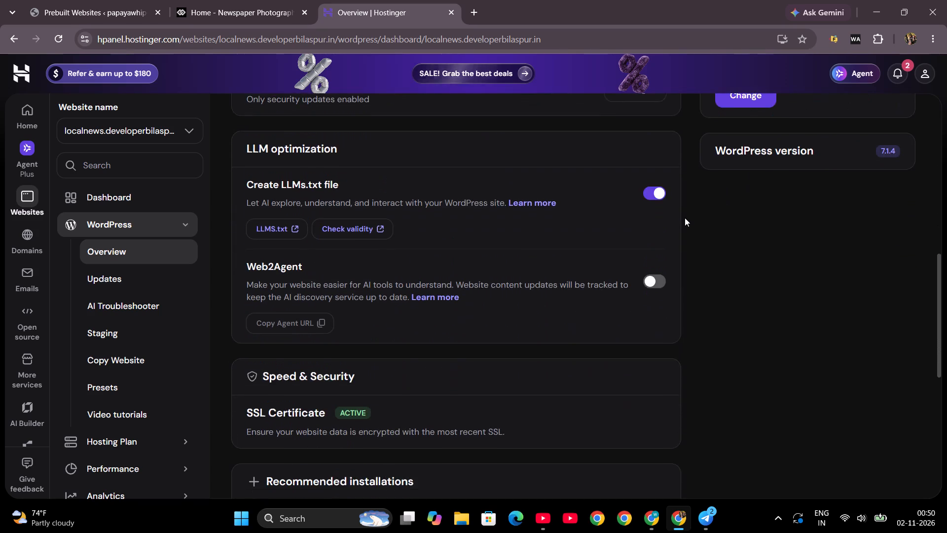
scroll(685, 218, "down", 2)
scroll(685, 218, "up", 8)
Open the WordPress admin of localnews.developerbilaspur.in from its Hostinger overview.
left_click(776, 293)
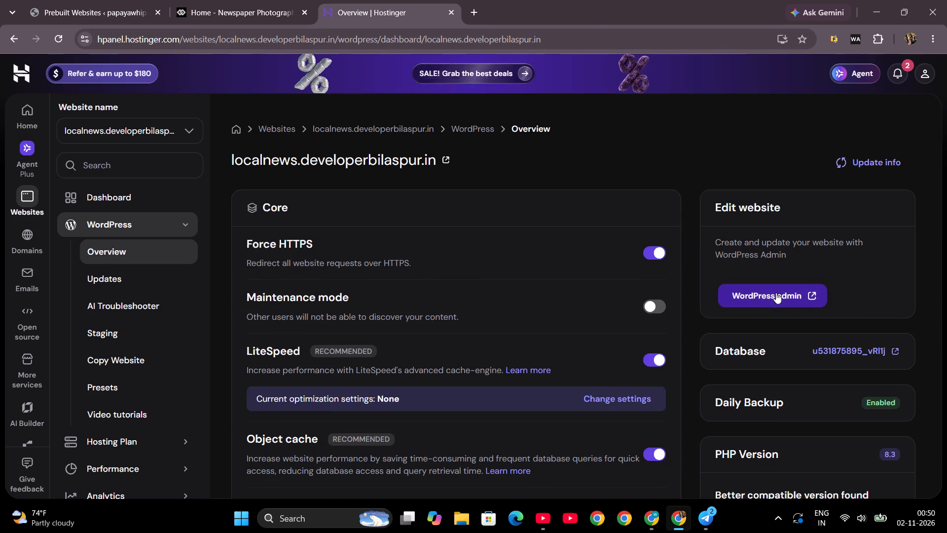
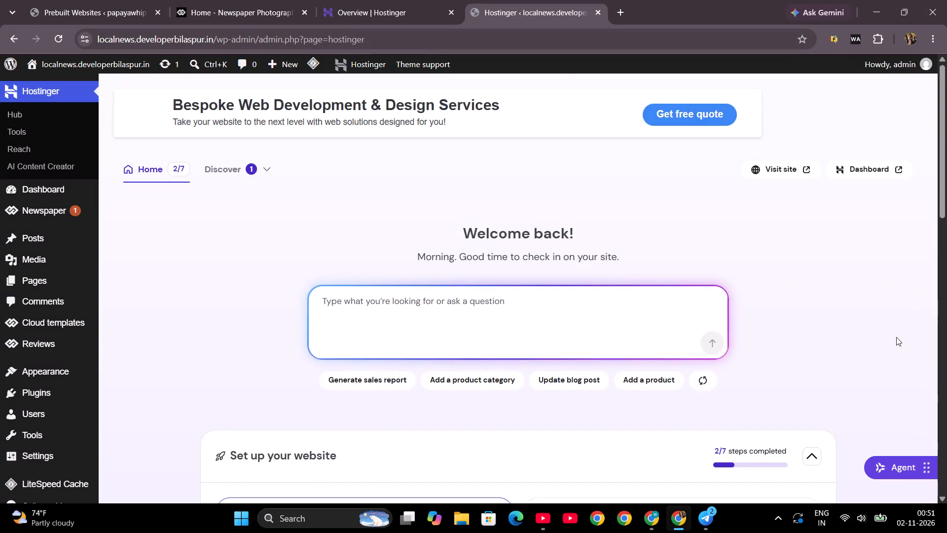
Open the Newspaper theme's Prebuilt Websites gallery in WordPress admin, closing the Hostinger Agent pane on the way.
scroll(896, 337, "down", 6)
scroll(896, 337, "up", 2)
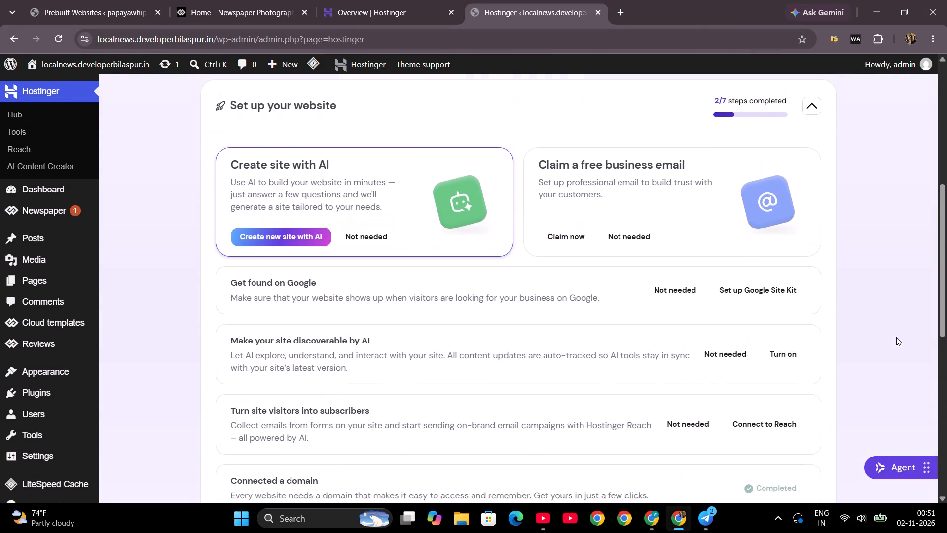
scroll(896, 337, "up", 1)
scroll(896, 337, "down", 4)
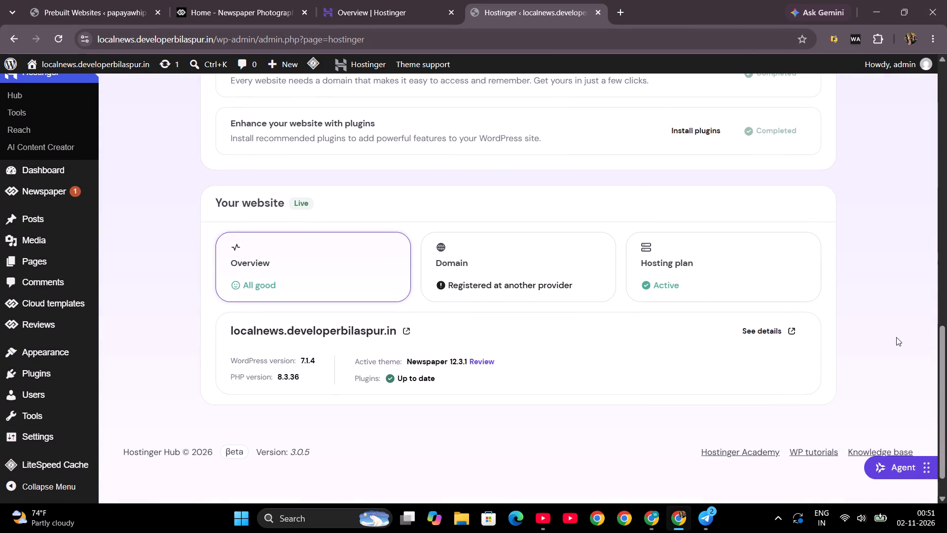
scroll(896, 337, "down", 1)
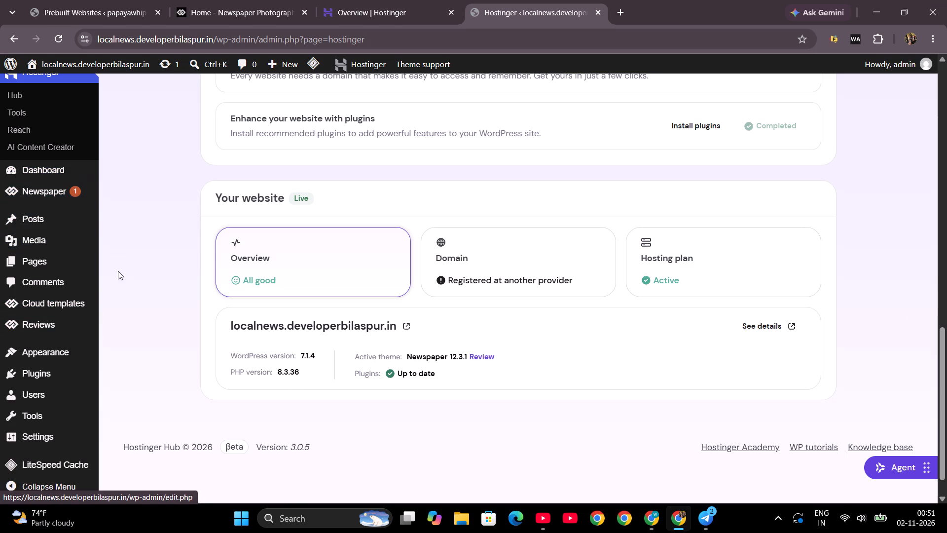
scroll(93, 158, "up", 4)
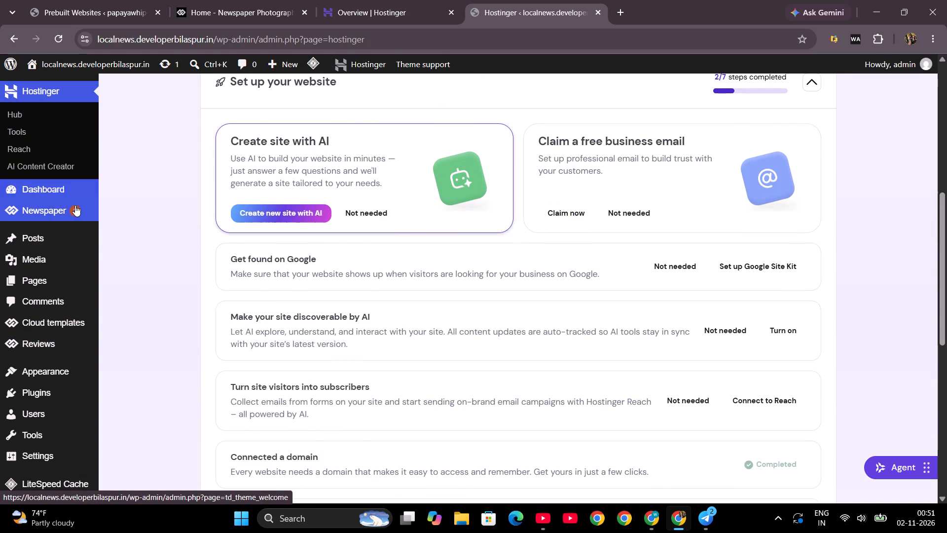
left_click(63, 207)
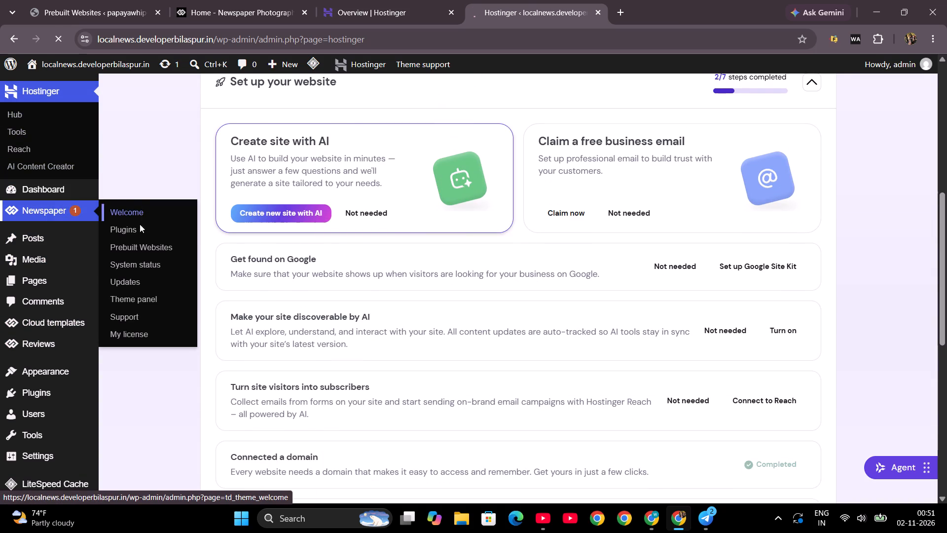
left_click(135, 242)
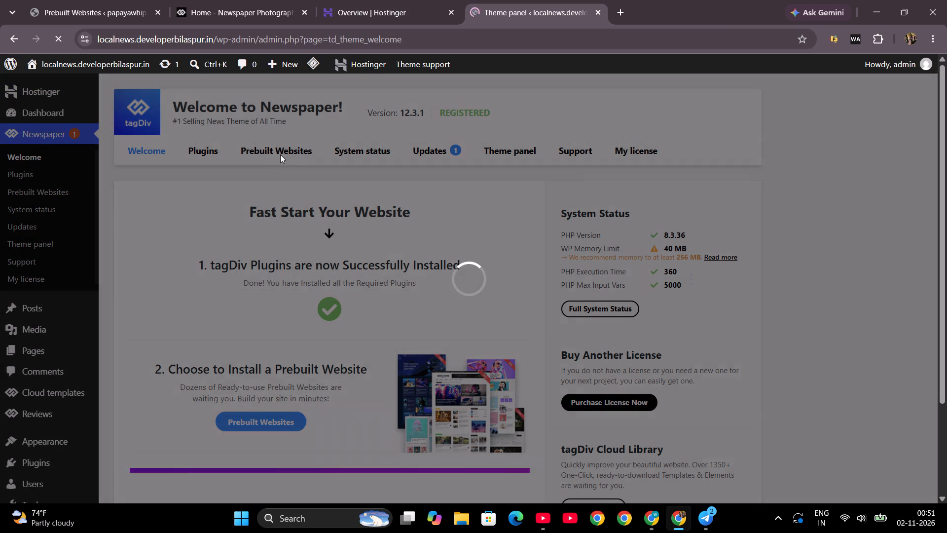
left_click(252, 168)
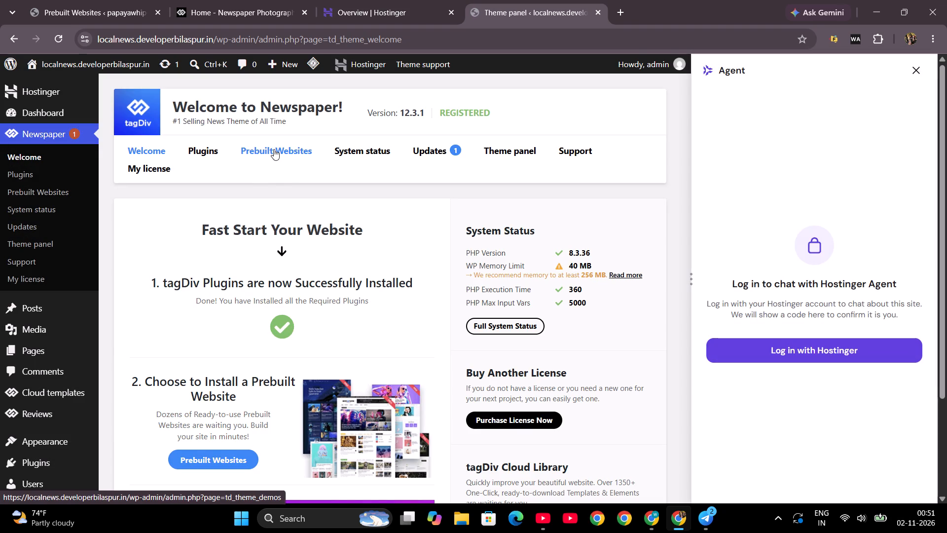
left_click(917, 76)
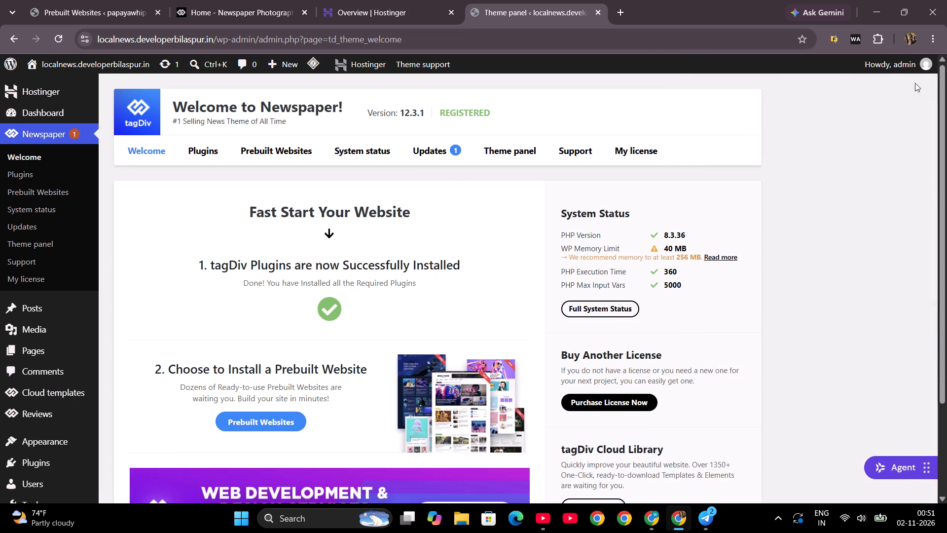
left_click(283, 147)
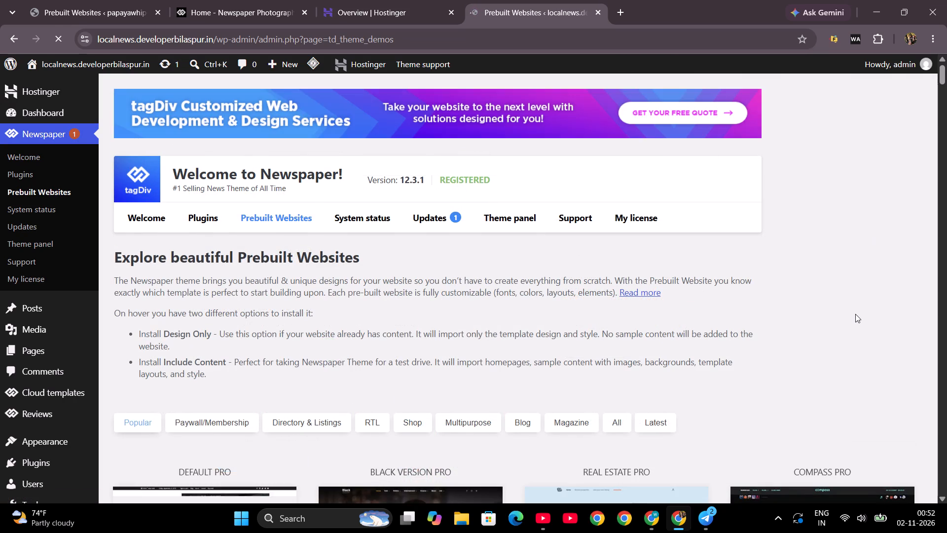
Preview the Default RTL Pro prebuilt website, translate its demo to English and look through the homepage layout.
scroll(855, 314, "down", 5)
scroll(904, 383, "down", 1)
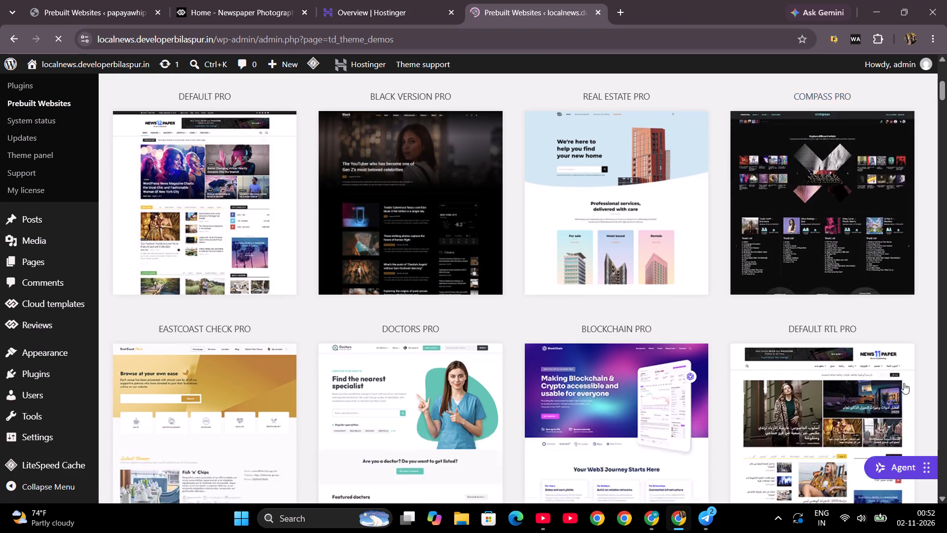
scroll(904, 383, "down", 3)
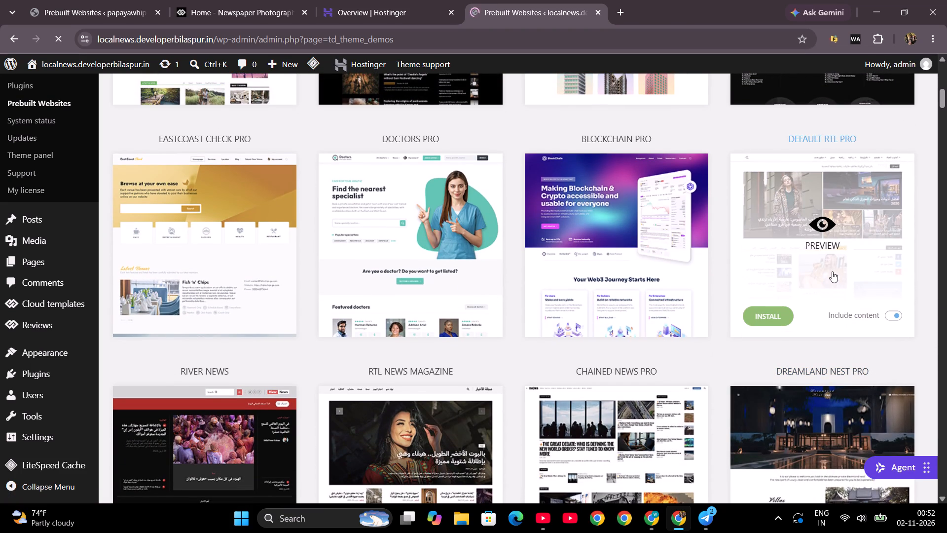
left_click(821, 243)
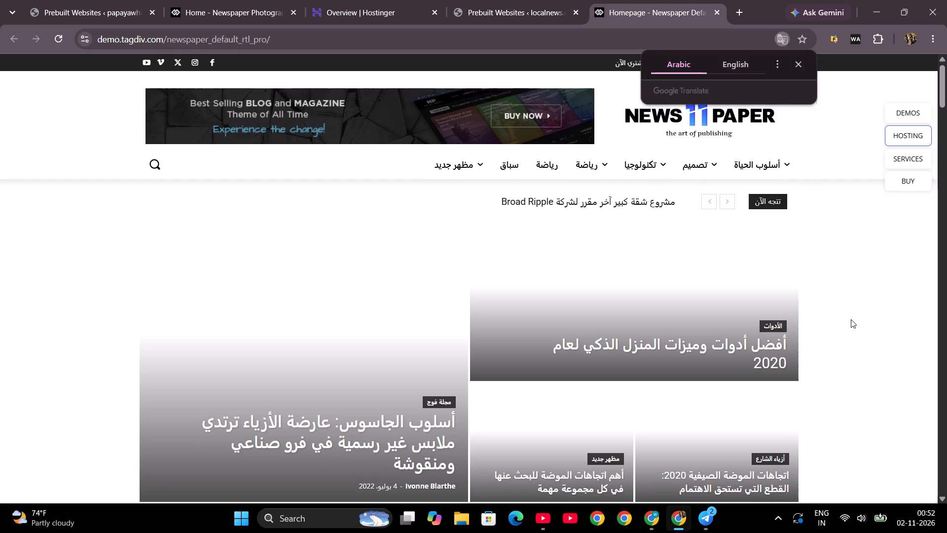
left_click(737, 63)
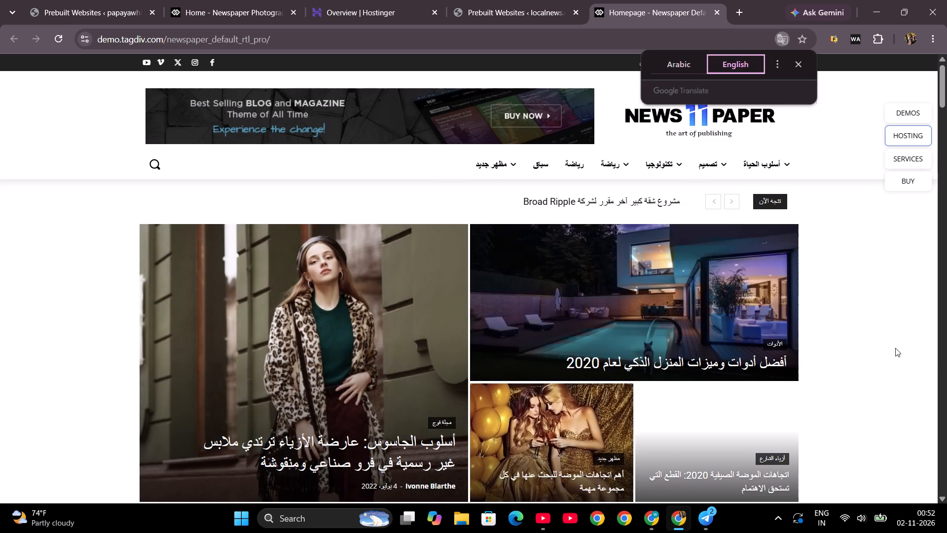
scroll(895, 347, "down", 5)
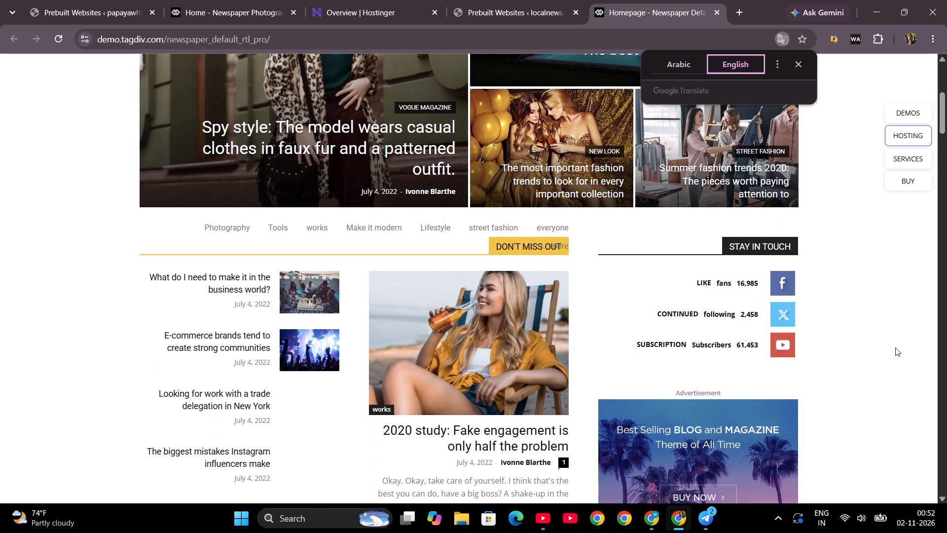
scroll(895, 347, "down", 2)
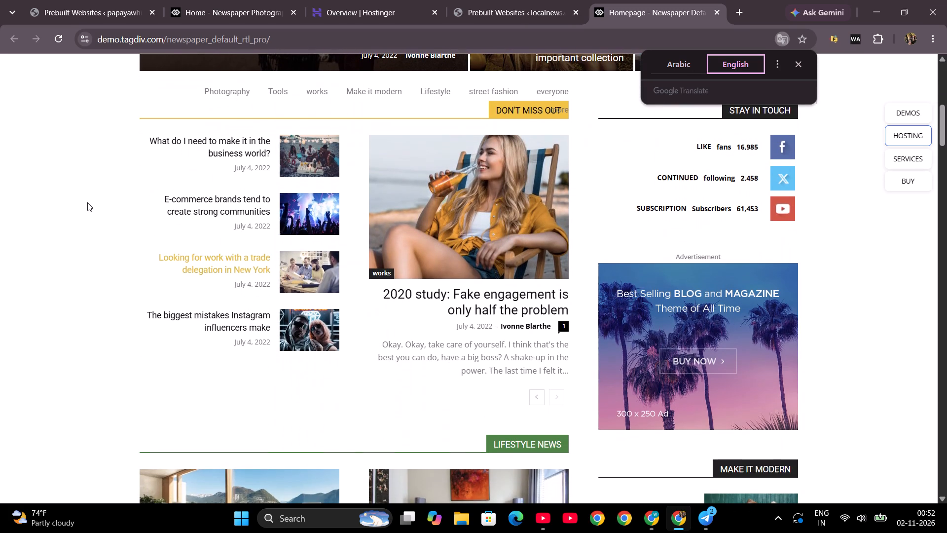
Inspect the Default RTL Pro demo with the developer tools and check its mobile layout.
right_click(86, 199)
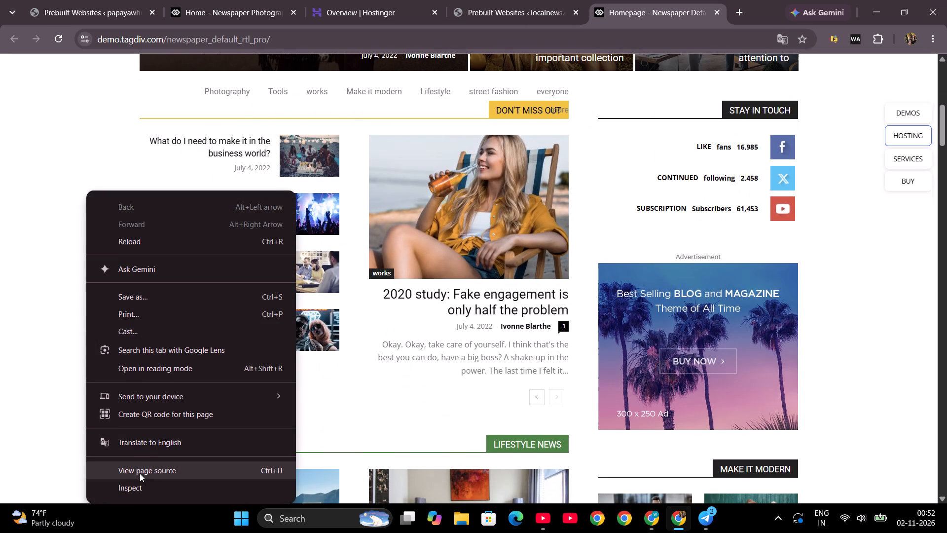
left_click(141, 483)
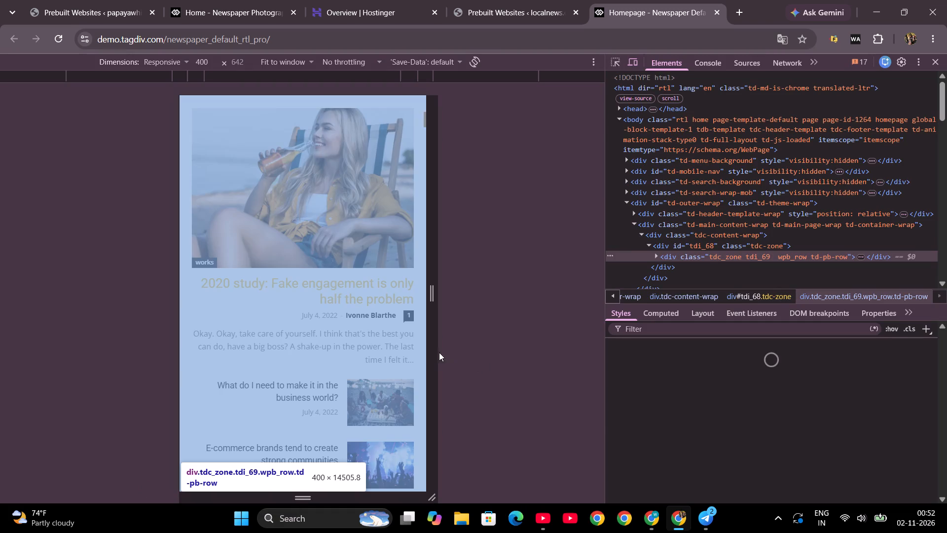
scroll(399, 342, "down", 2)
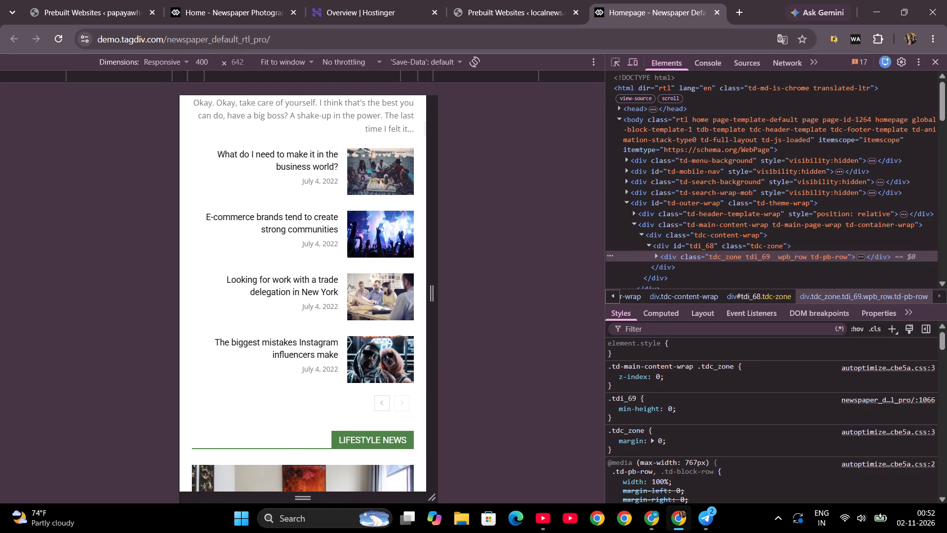
Return to the prebuilt websites gallery, preview Downtown Magazine Pro and look through its demo homepage.
left_click(488, 0)
scroll(617, 258, "down", 3)
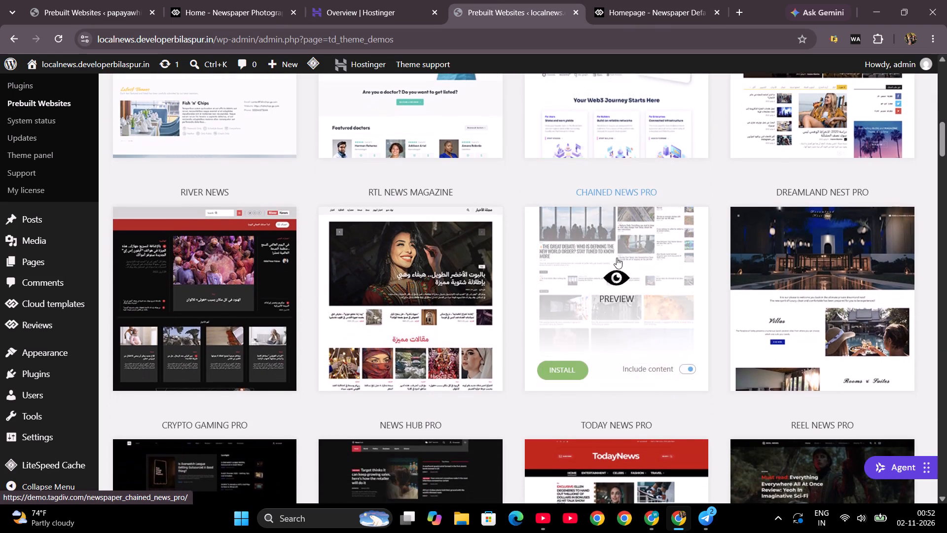
scroll(729, 283, "down", 3)
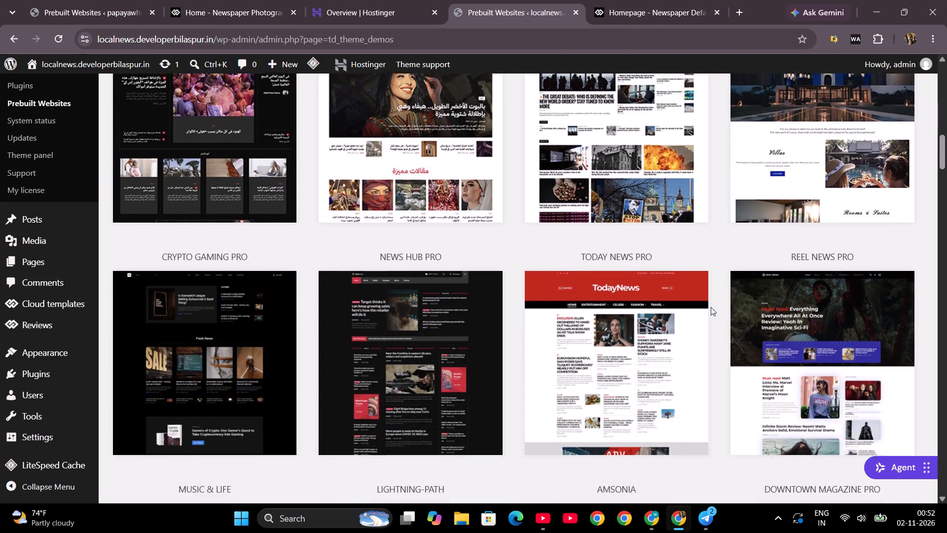
scroll(711, 307, "down", 3)
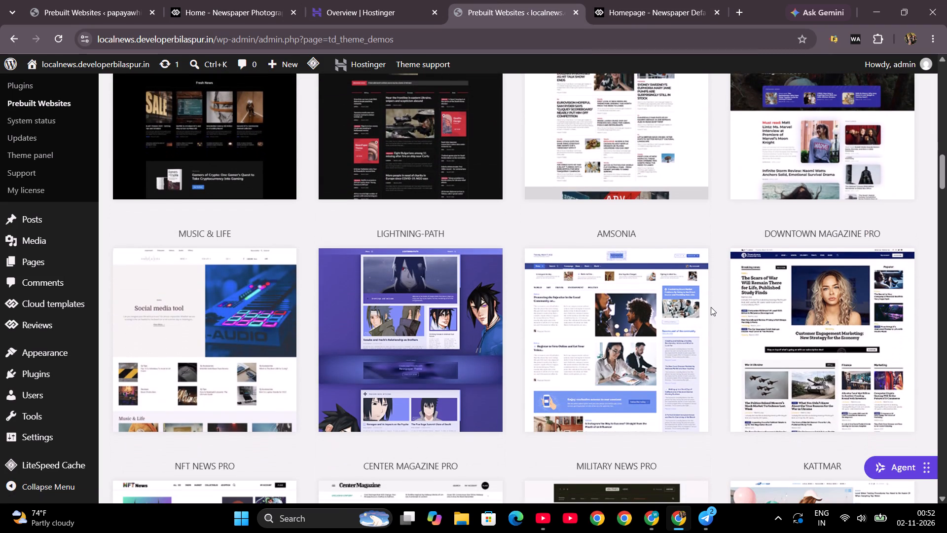
scroll(711, 307, "down", 1)
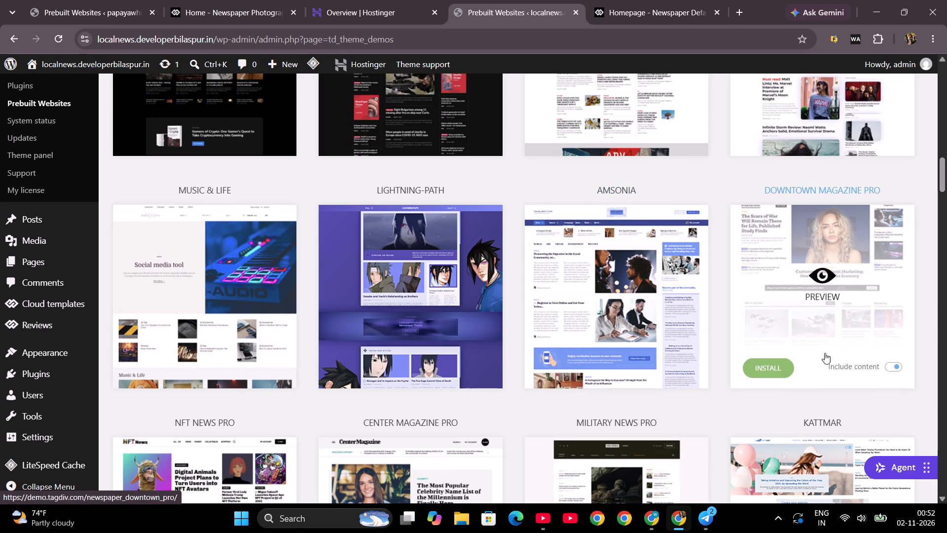
left_click(826, 282)
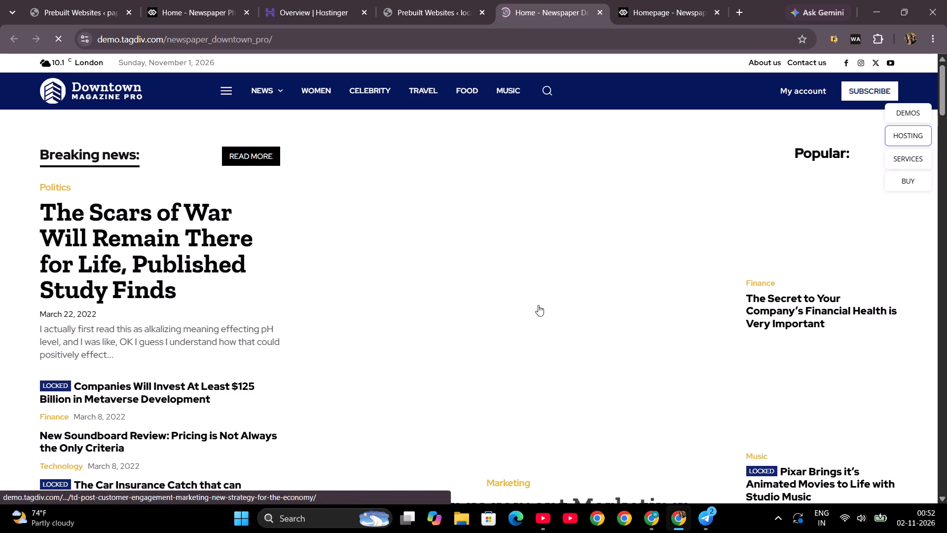
scroll(538, 305, "down", 4)
scroll(677, 252, "down", 2)
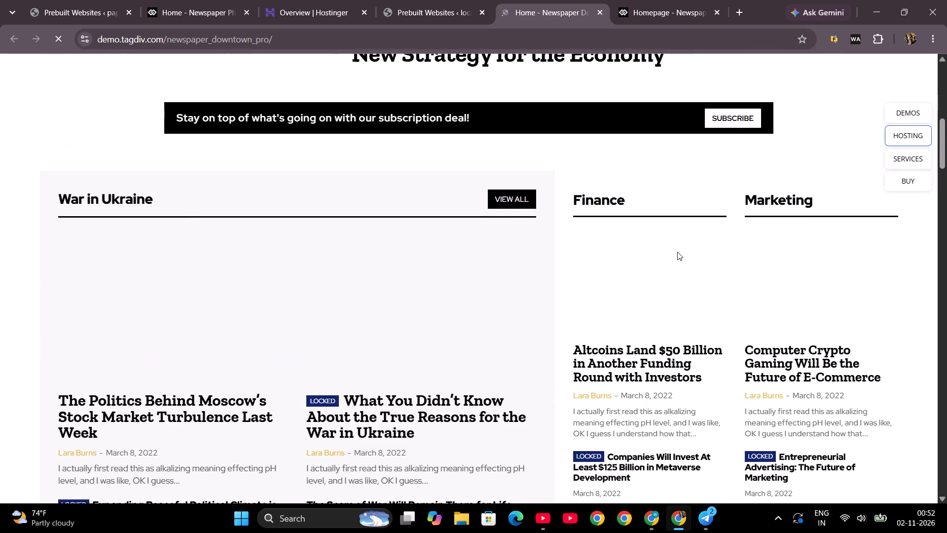
scroll(677, 252, "down", 1)
scroll(702, 203, "up", 3)
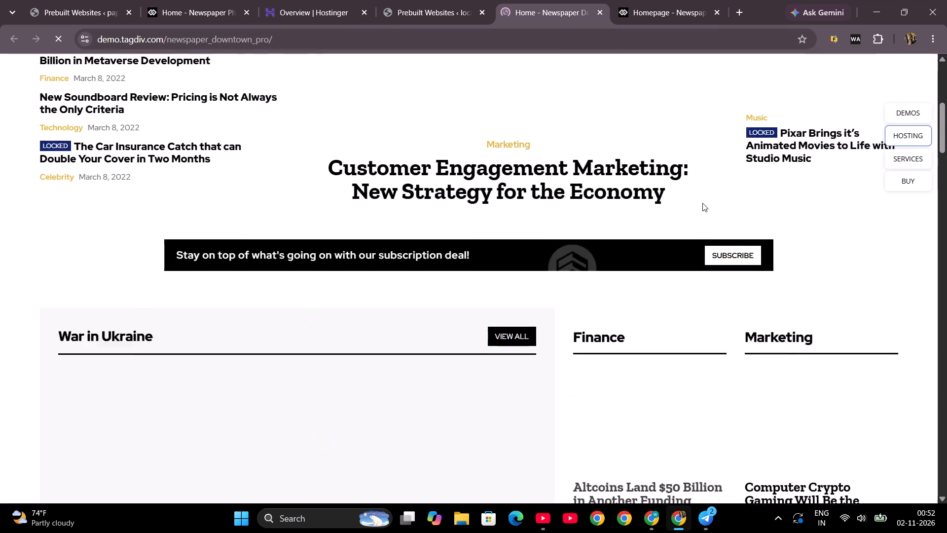
scroll(702, 203, "up", 2)
Examine the Downtown Magazine Pro demo's mobile layout with the developer tools, closing them when done.
right_click(441, 203)
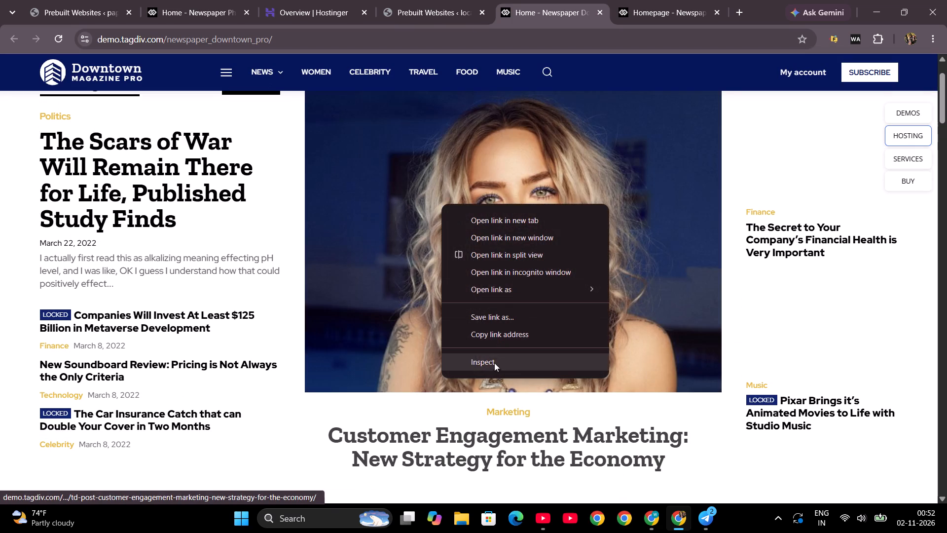
left_click(494, 364)
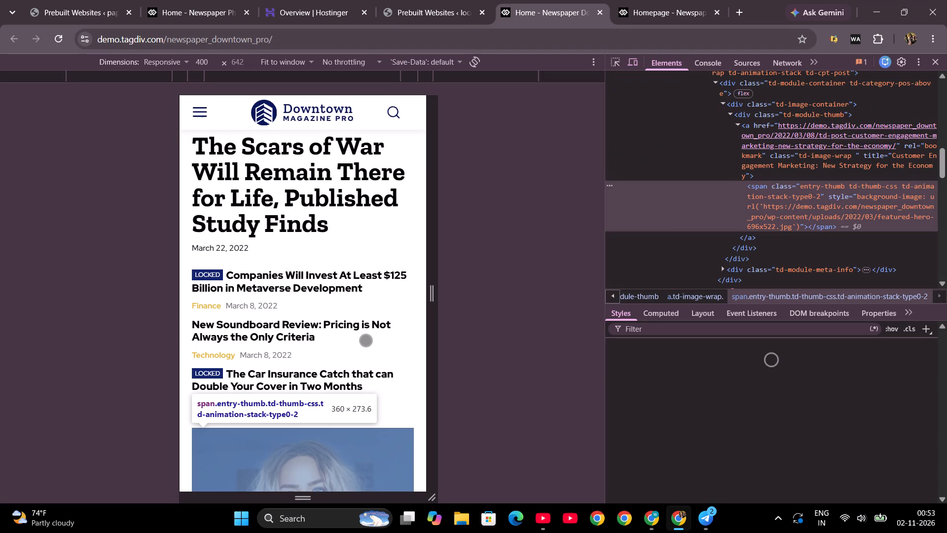
scroll(411, 339, "down", 6)
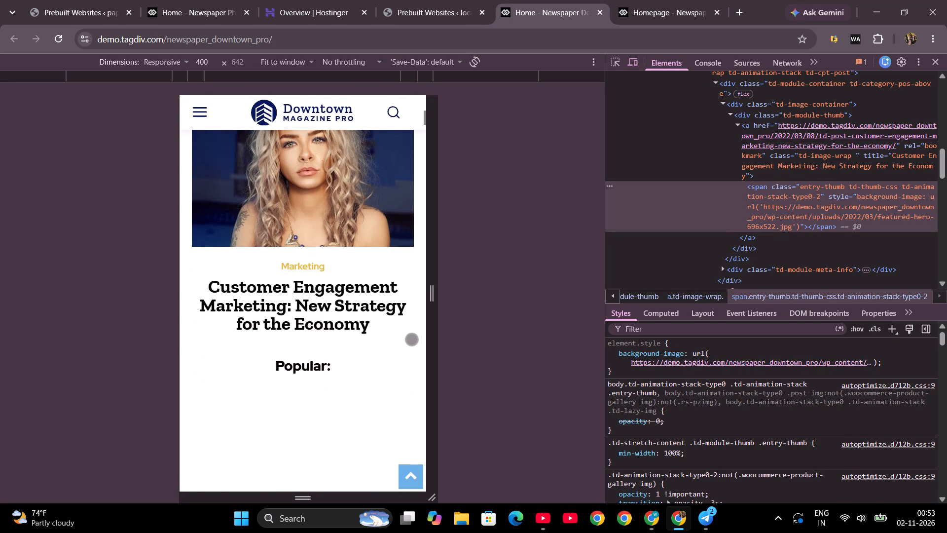
scroll(411, 339, "down", 7)
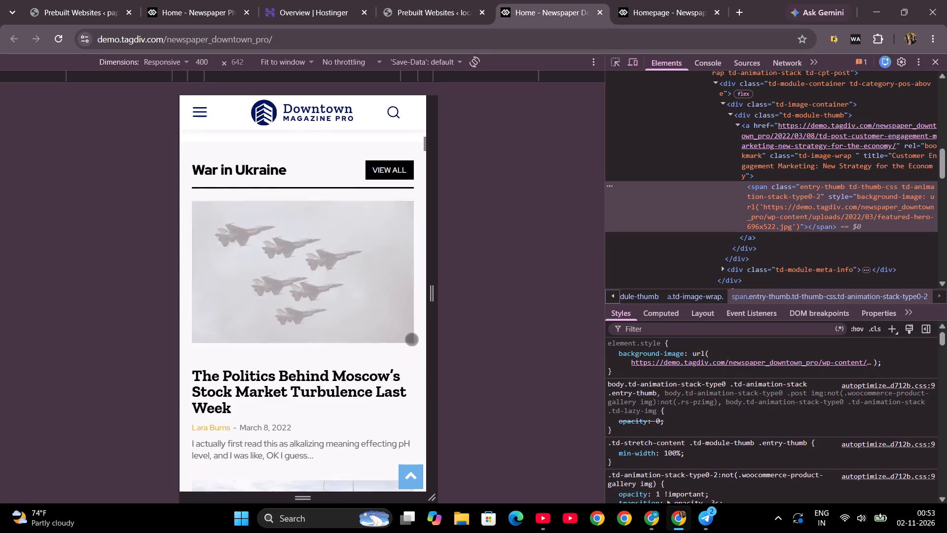
scroll(411, 339, "down", 1)
scroll(411, 339, "up", 3)
scroll(411, 339, "down", 3)
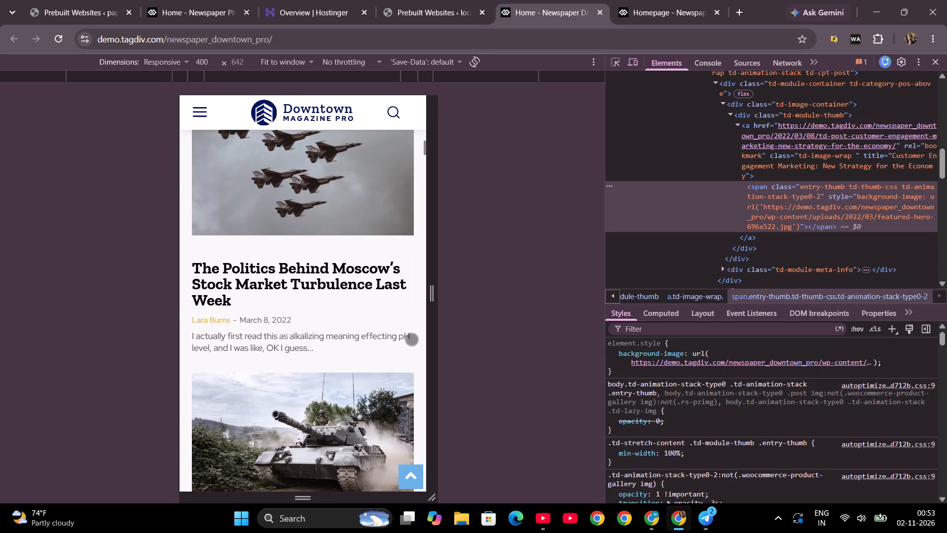
scroll(411, 339, "down", 2)
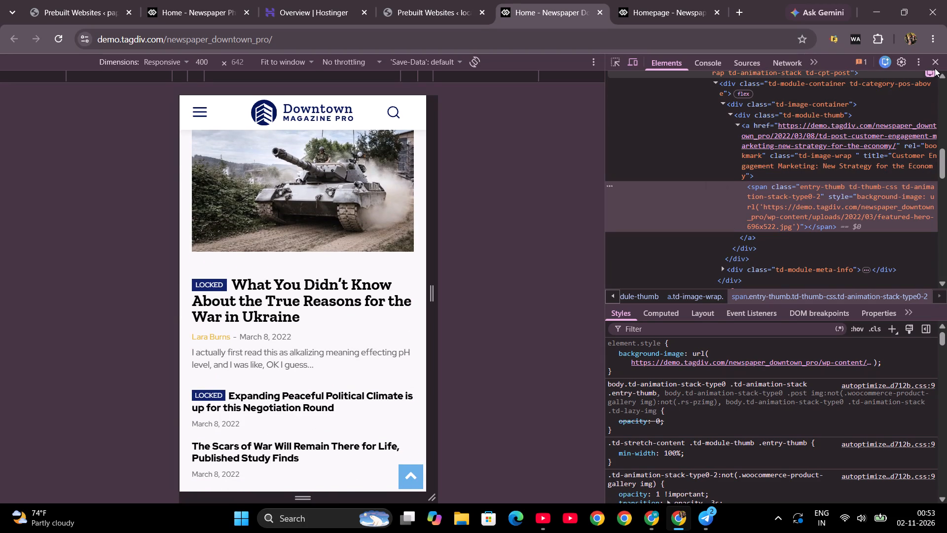
left_click(935, 68)
Close the Default RTL Pro and Downtown Magazine Pro demos to return to the prebuilt websites gallery.
left_click(718, 12)
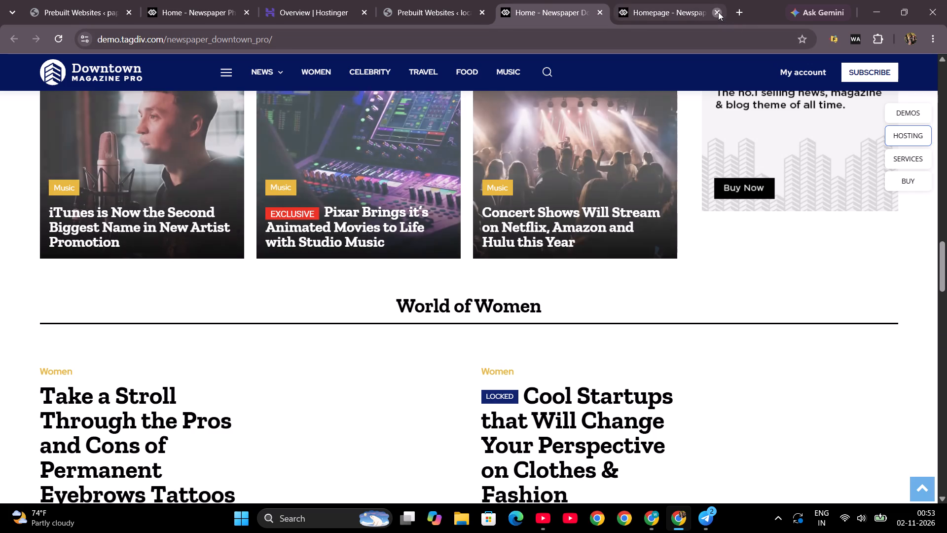
left_click(718, 12)
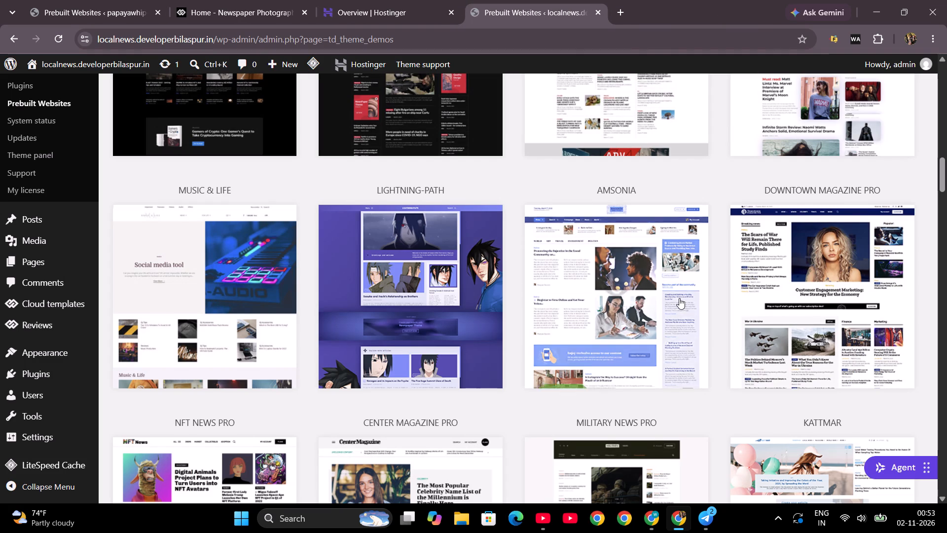
Return to the gallery's category filters and show all prebuilt websites.
scroll(679, 298, "down", 1)
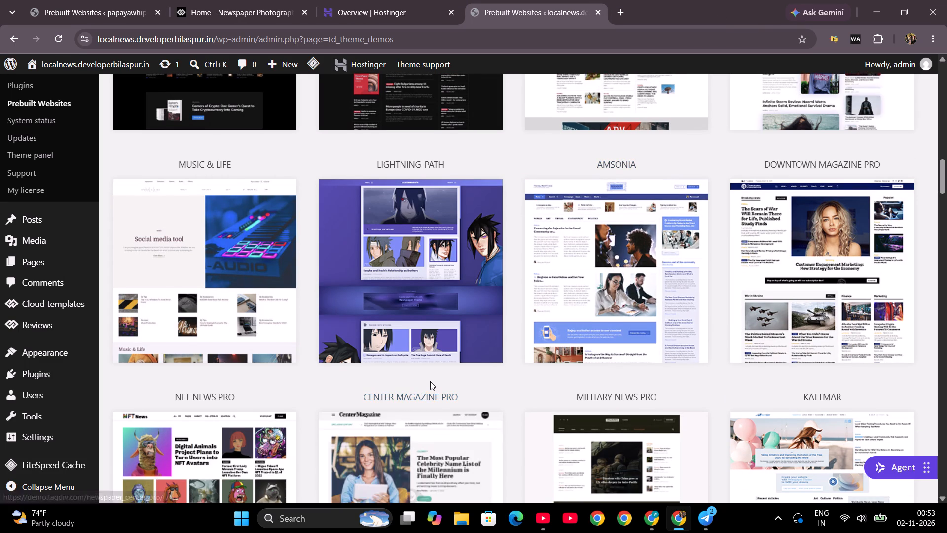
scroll(800, 329, "down", 2)
scroll(800, 329, "up", 5)
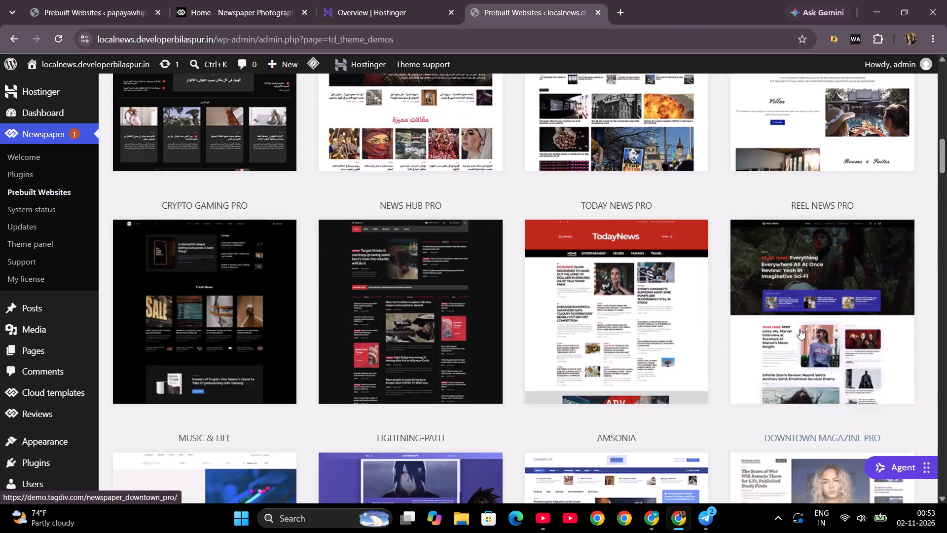
scroll(800, 329, "up", 4)
left_click(621, 326)
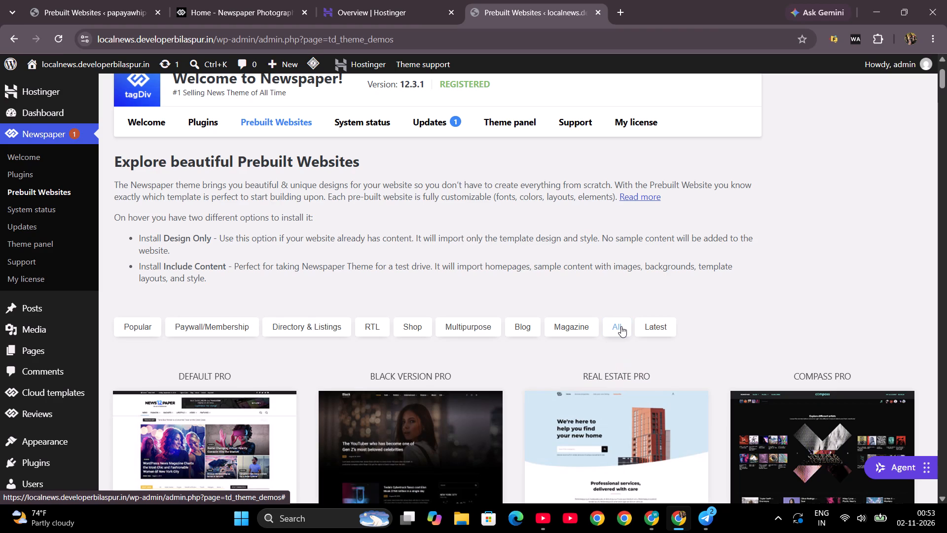
Browse the full prebuilt websites gallery for news-style designs, dismissing the MyASUS fan profile notification along the way.
scroll(891, 357, "down", 4)
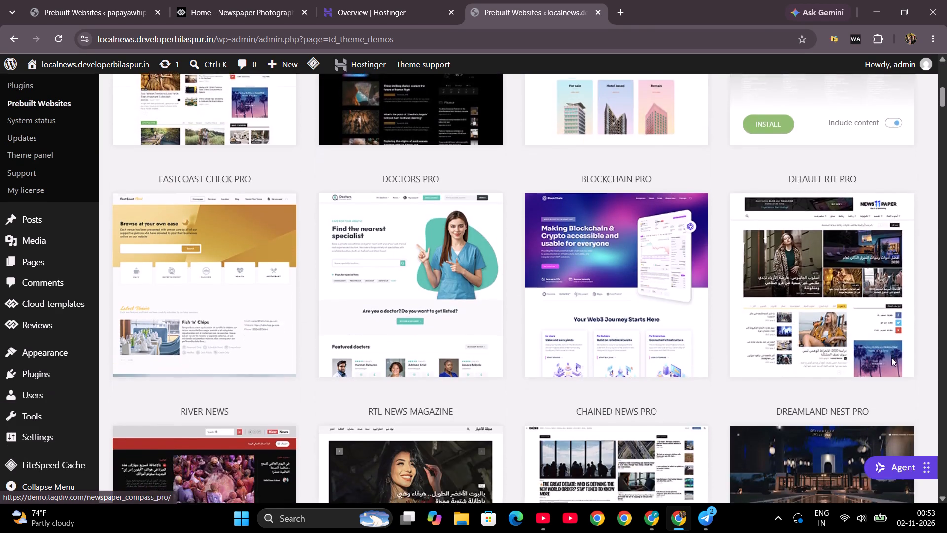
scroll(891, 357, "down", 4)
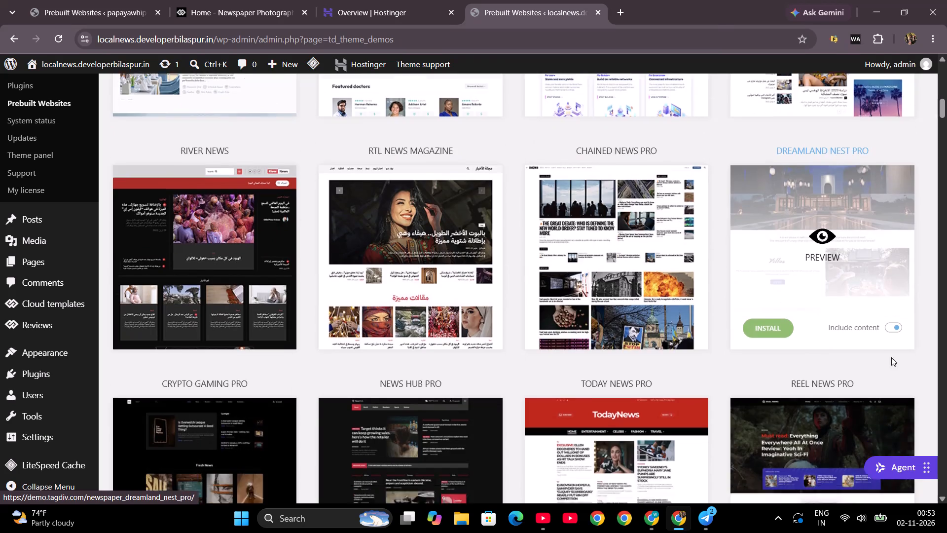
scroll(891, 357, "down", 2)
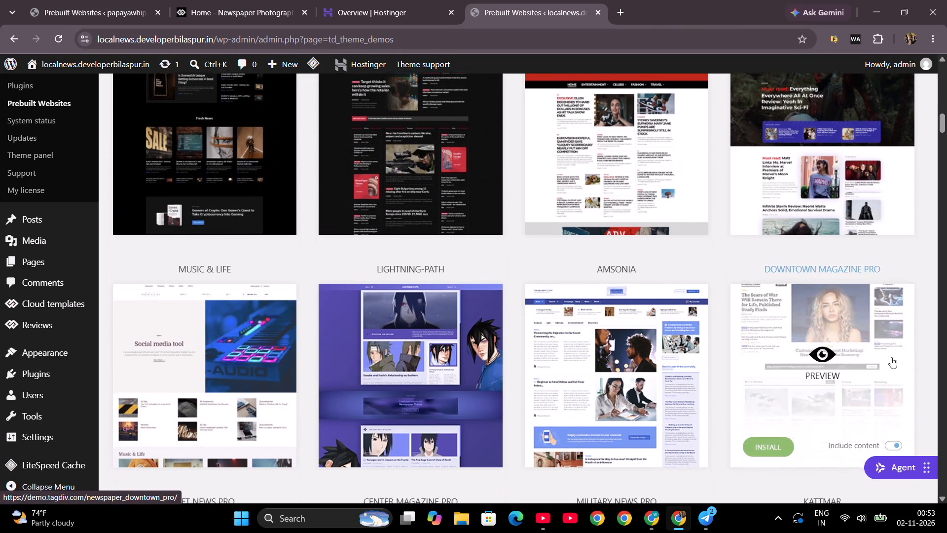
scroll(891, 357, "down", 4)
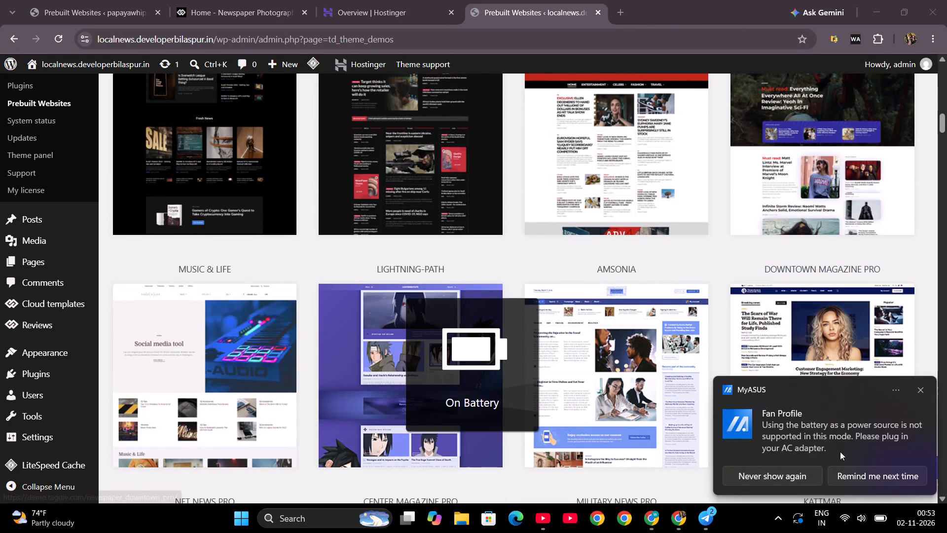
left_click(922, 393)
scroll(768, 397, "down", 1)
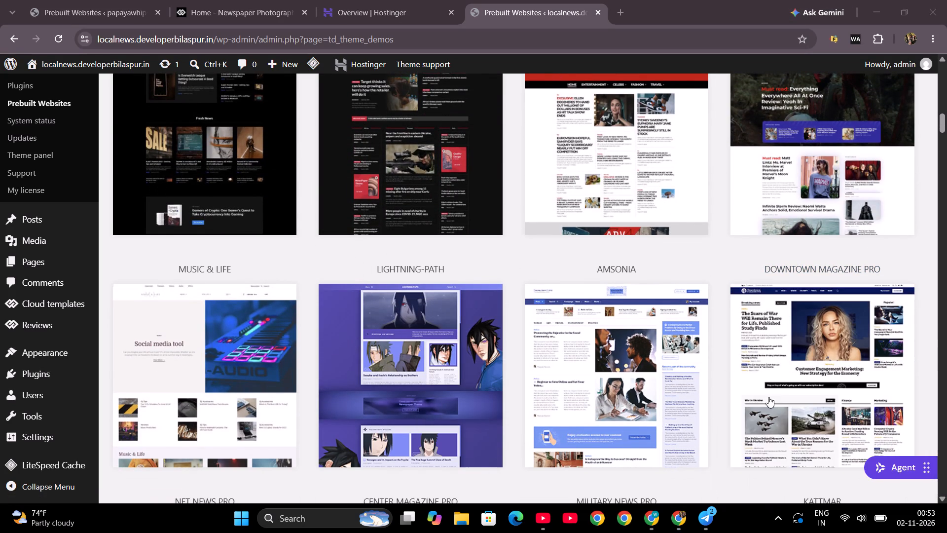
scroll(768, 397, "down", 2)
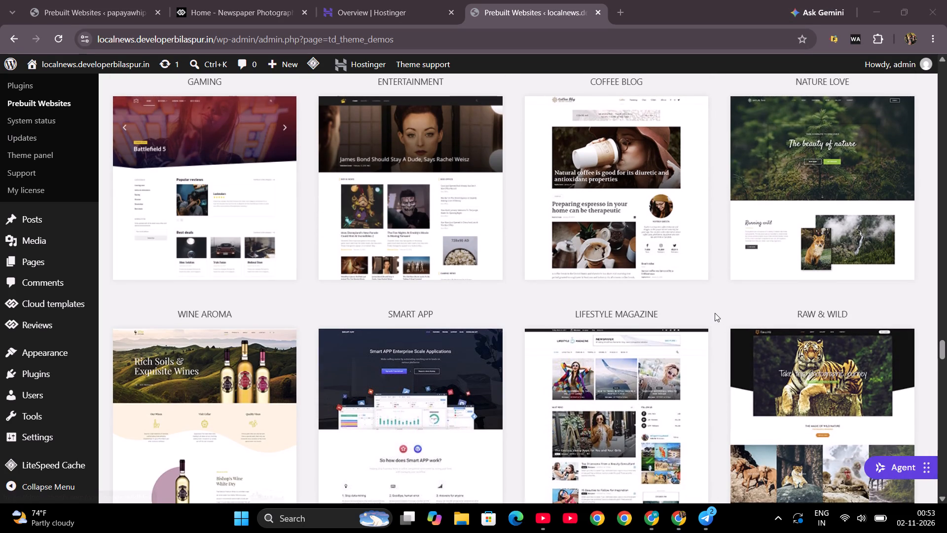
scroll(715, 313, "down", 4)
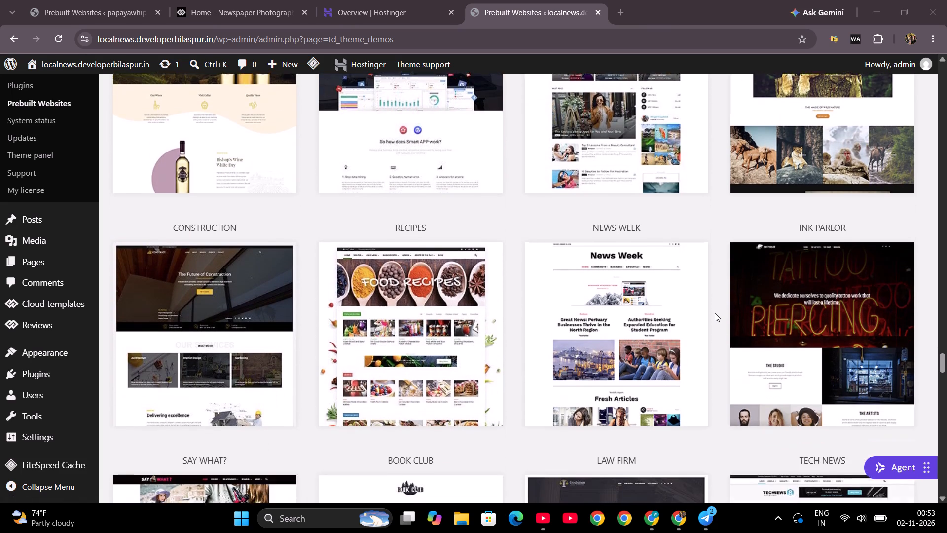
scroll(715, 313, "down", 5)
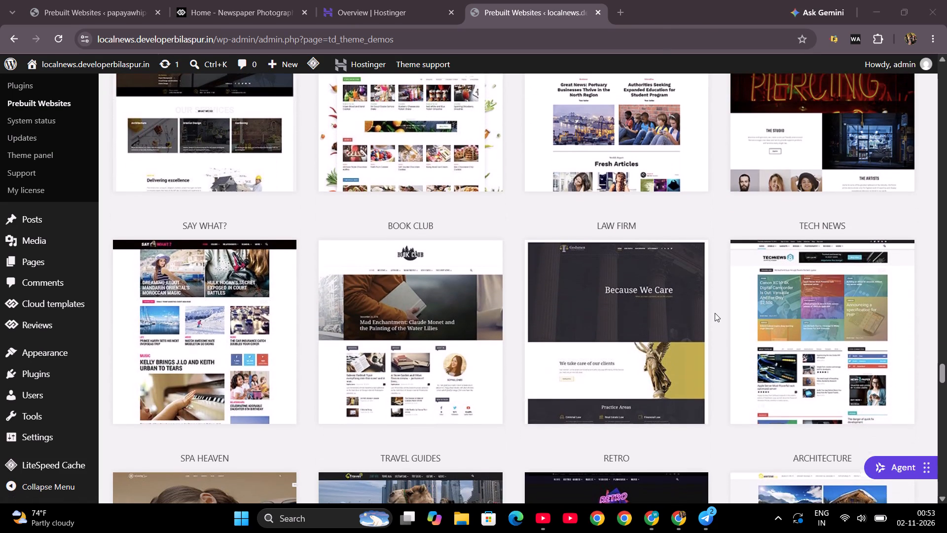
scroll(715, 313, "down", 3)
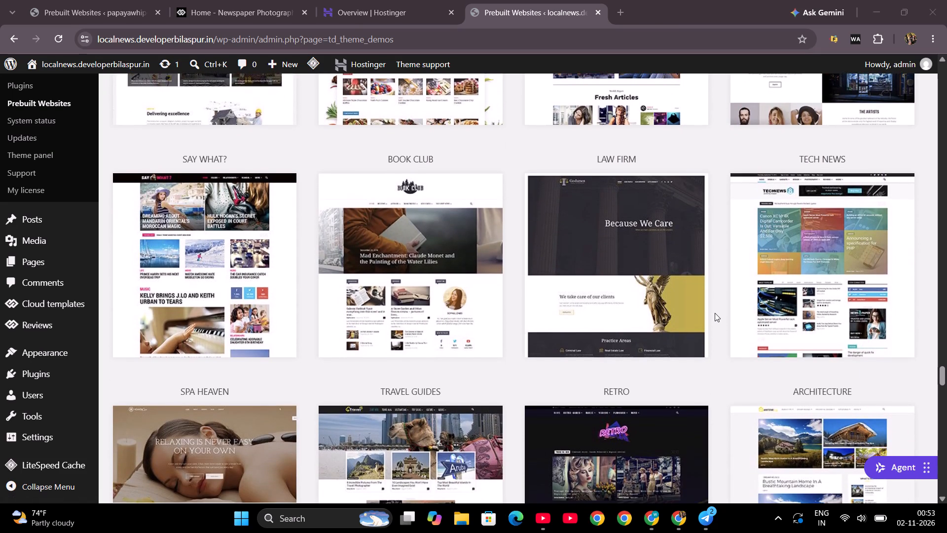
scroll(715, 313, "down", 5)
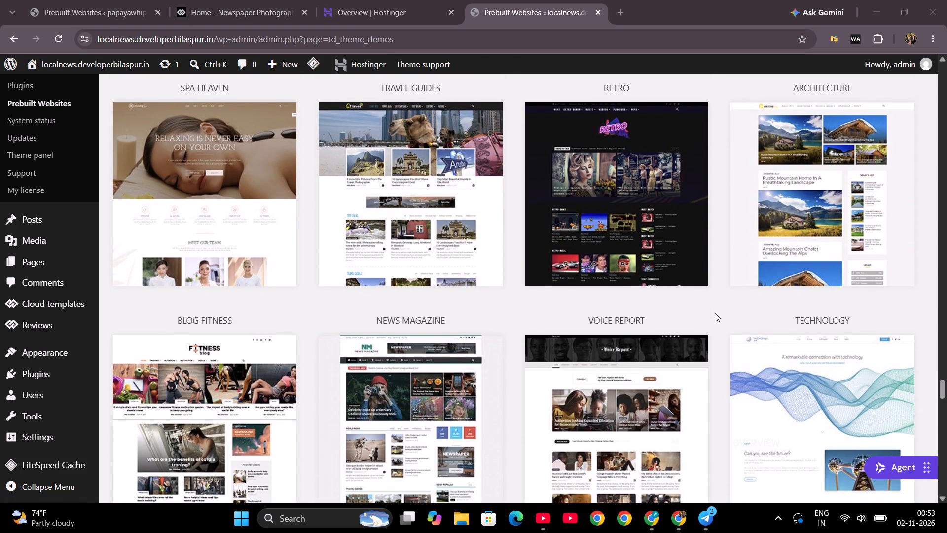
scroll(715, 313, "down", 2)
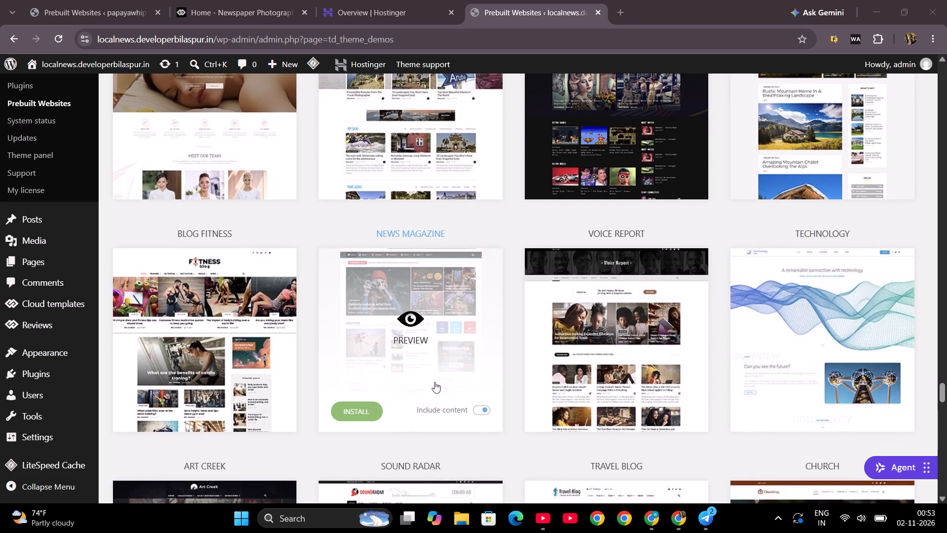
Open the News Magazine, Blog Fitness and Voice Report demo previews in separate tabs, returning to the gallery after each.
left_click(412, 326)
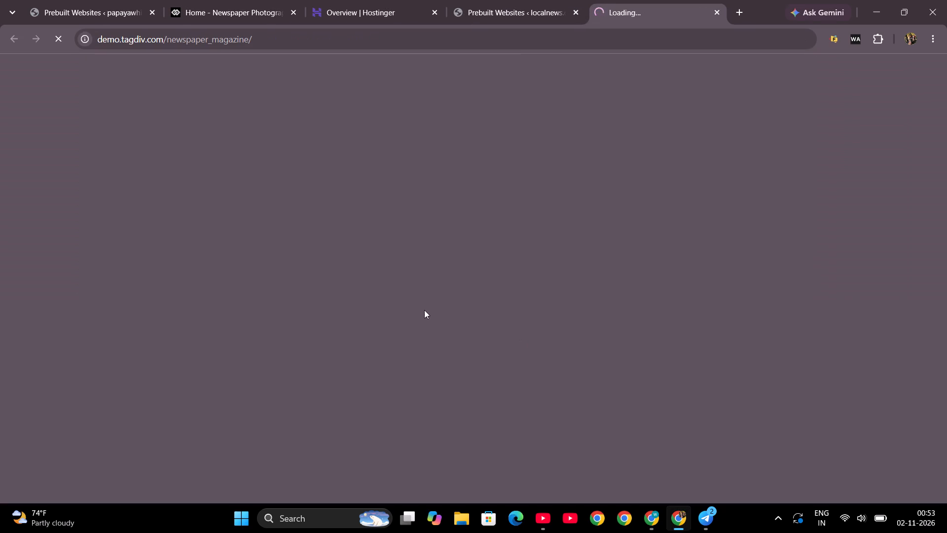
left_click(501, 11)
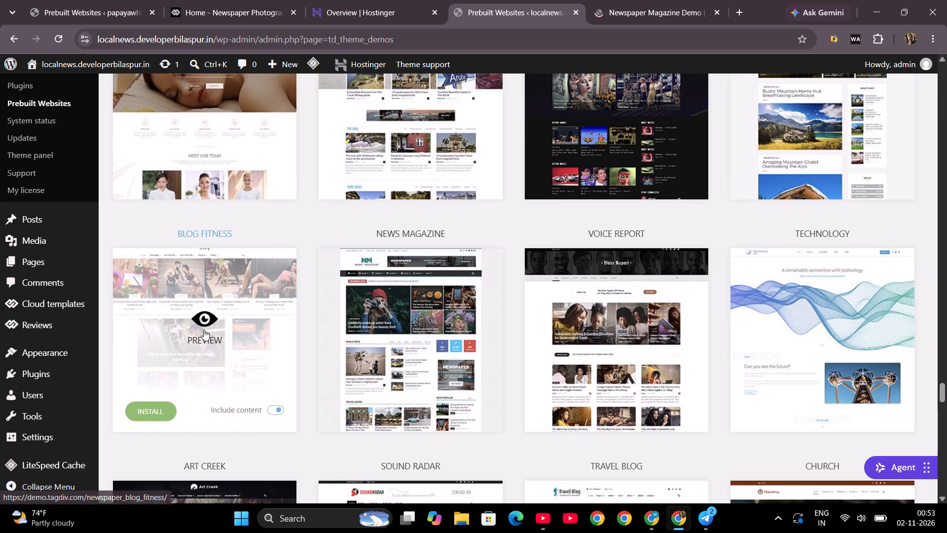
left_click(205, 323)
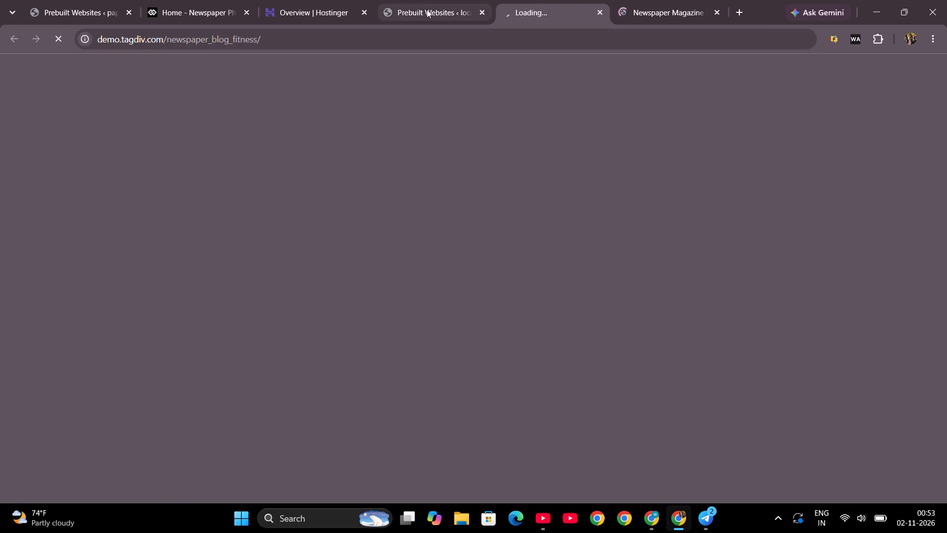
left_click(426, 8)
scroll(697, 425, "down", 3)
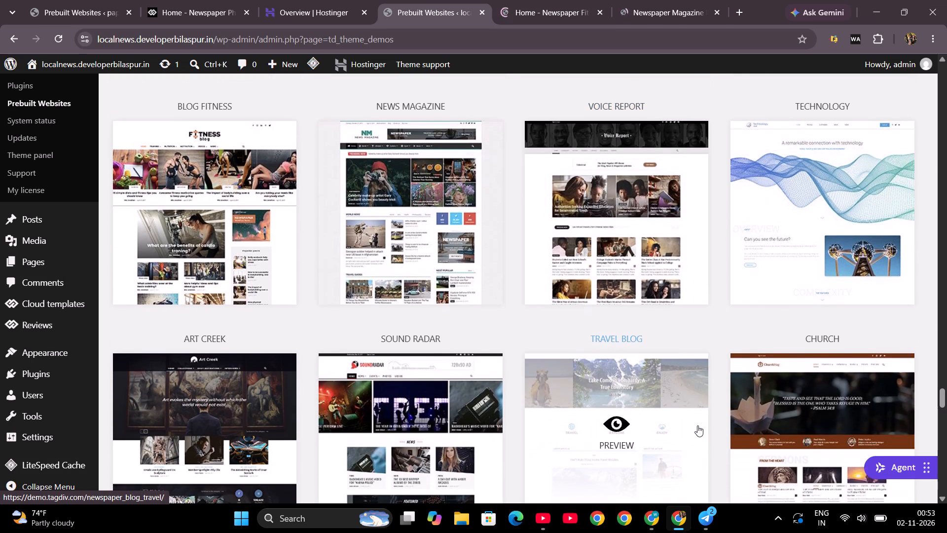
scroll(697, 425, "down", 1)
left_click(618, 183)
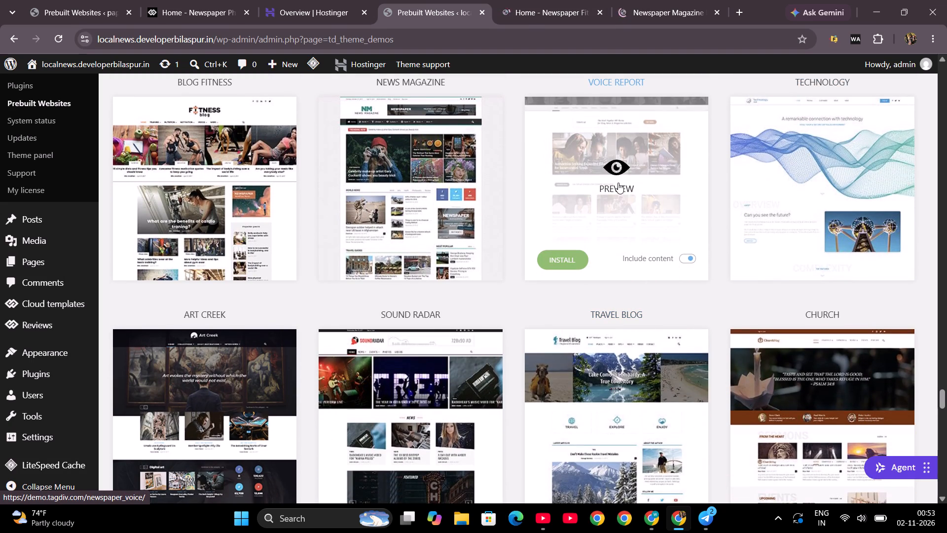
left_click(375, 10)
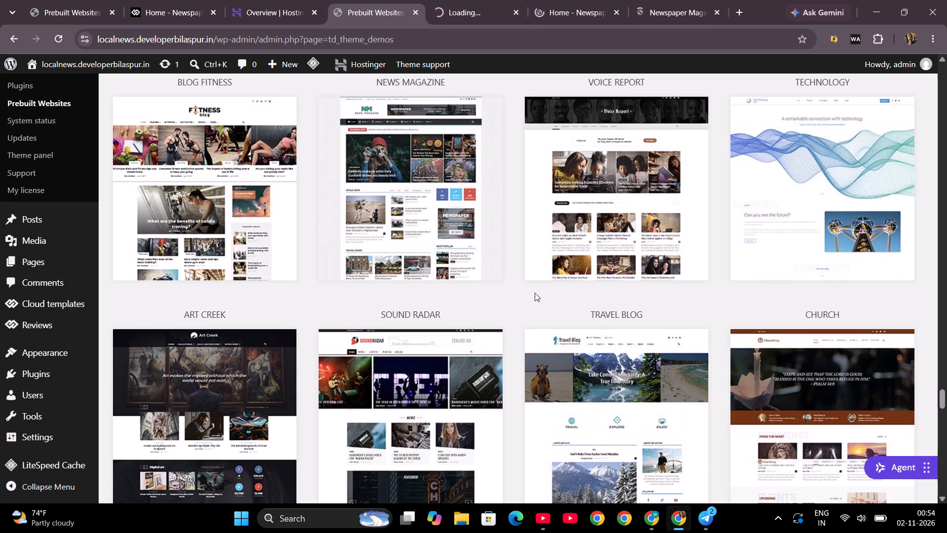
Find and open the Local News, Cars Blog and Health Blog demo previews in separate tabs, returning to the gallery after each.
scroll(535, 293, "down", 5)
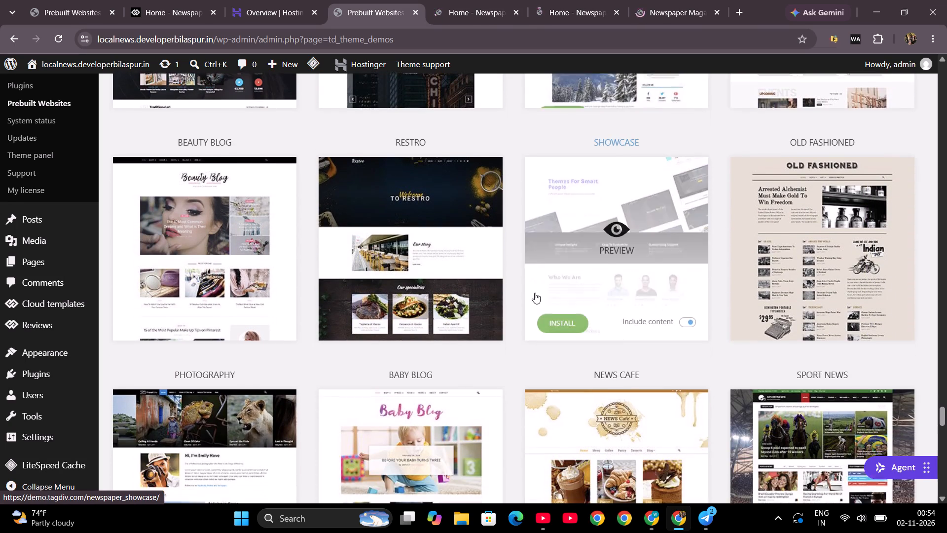
scroll(535, 293, "down", 7)
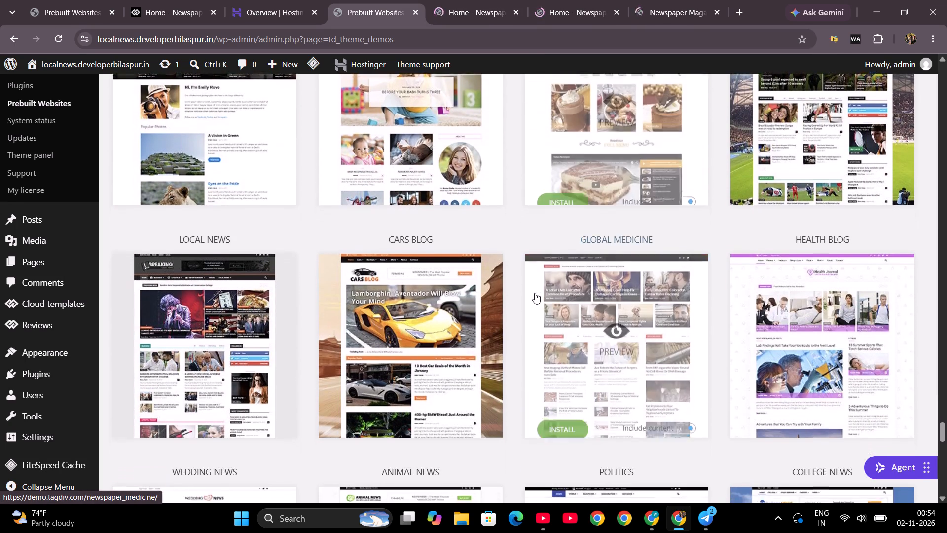
scroll(535, 293, "down", 1)
scroll(790, 295, "down", 1)
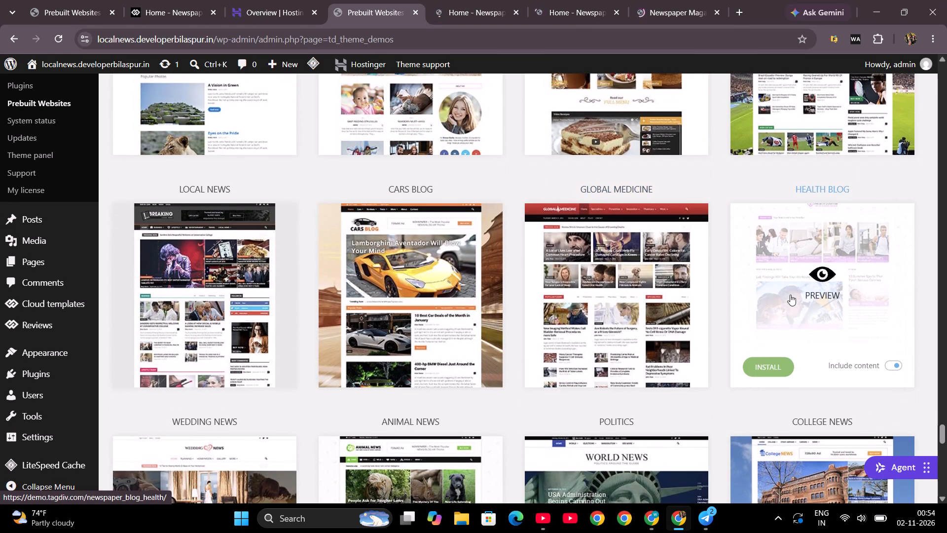
scroll(790, 295, "down", 1)
left_click(210, 263)
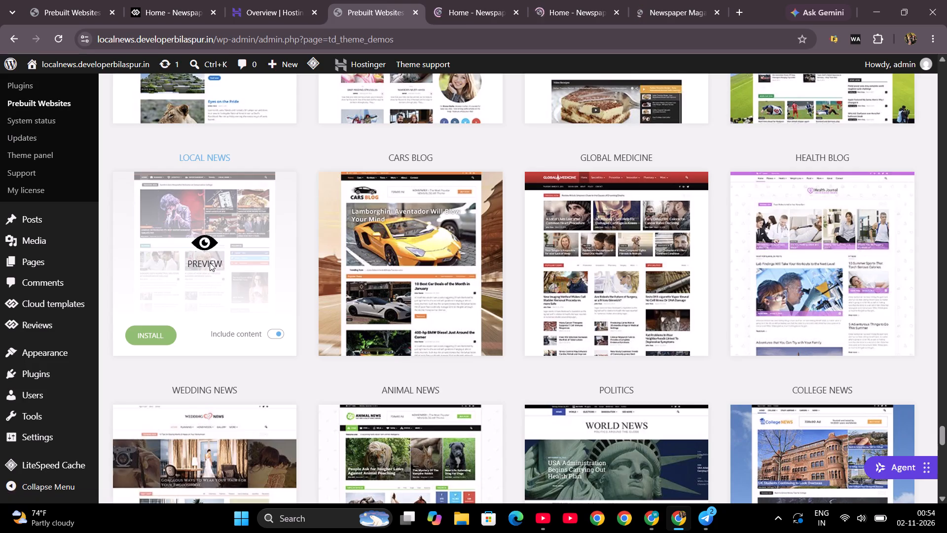
left_click(322, 0)
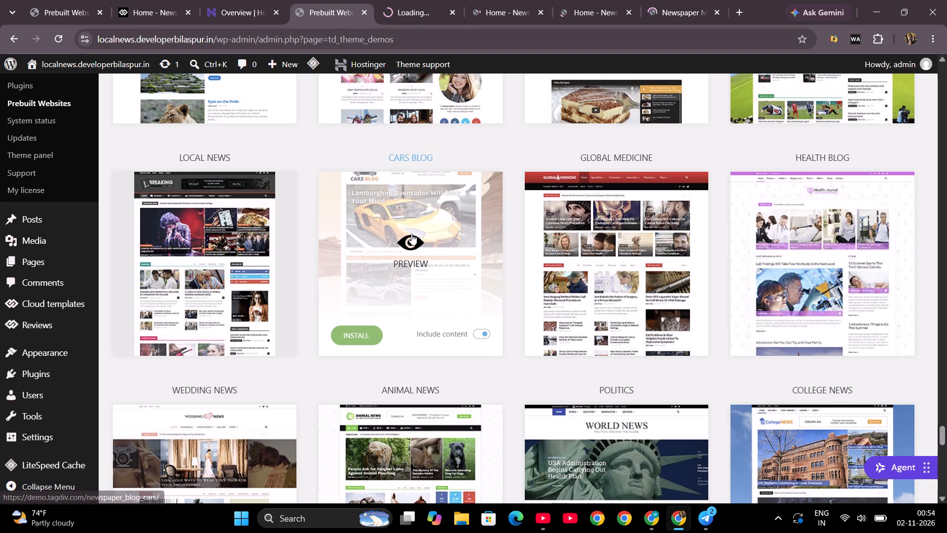
left_click(411, 234)
left_click(285, 3)
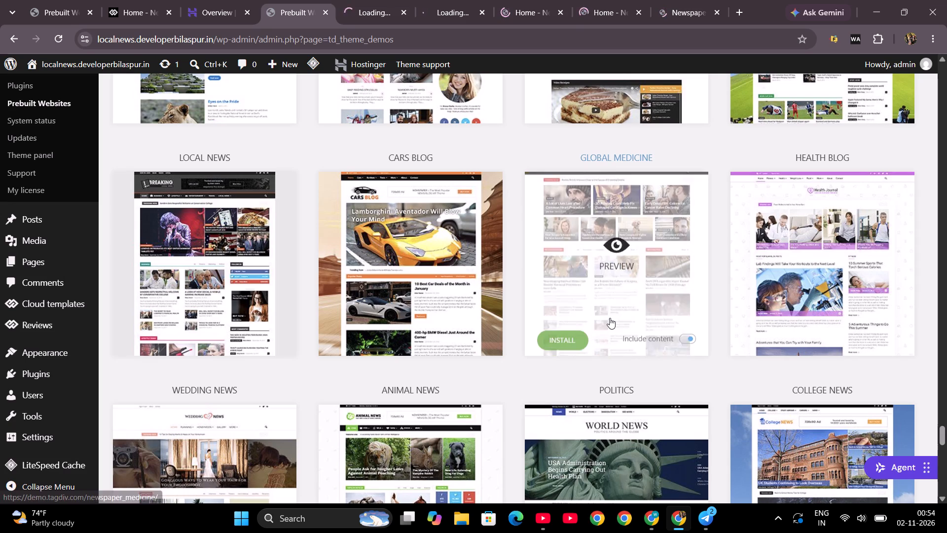
left_click(824, 247)
left_click(266, 8)
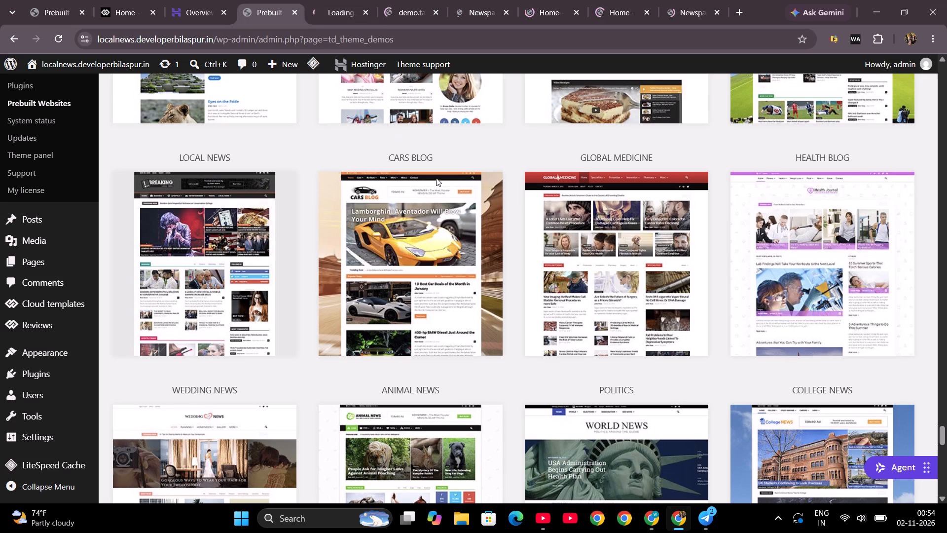
Look through the remaining prebuilt websites, from Wedding News to Fashion, down to the end of the gallery.
scroll(478, 249, "down", 5)
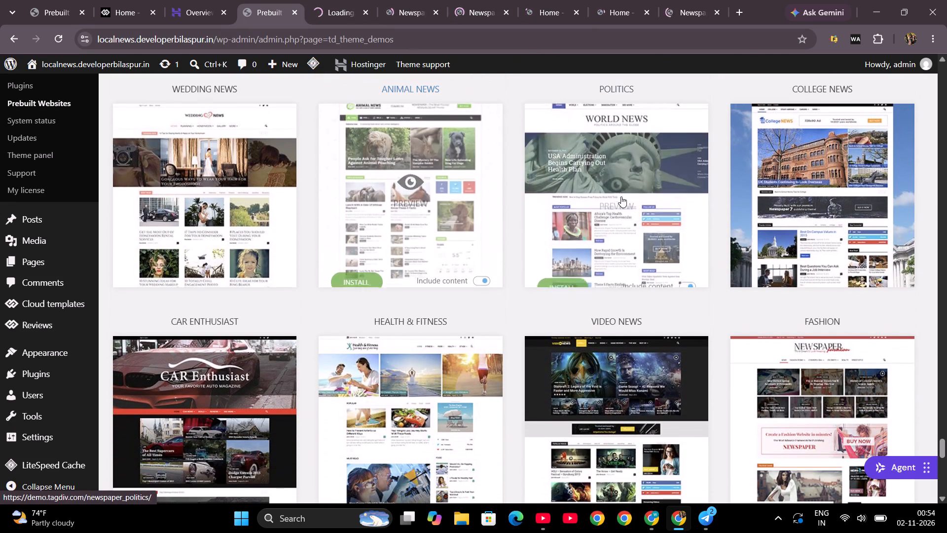
scroll(633, 253, "down", 1)
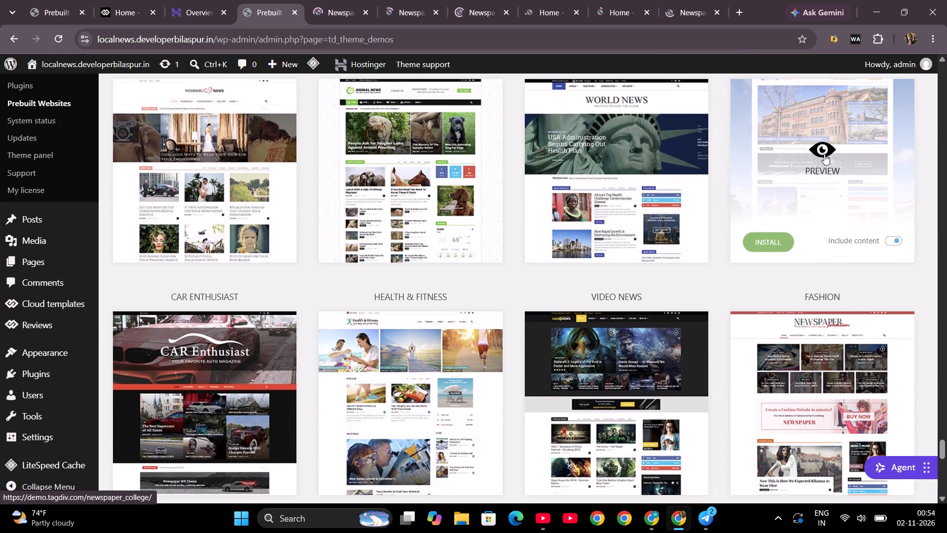
scroll(767, 253, "down", 3)
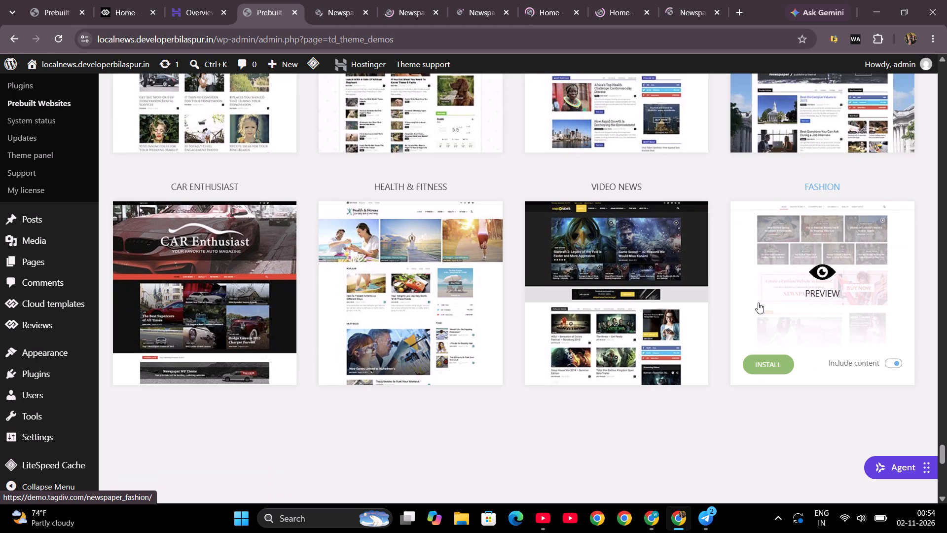
scroll(758, 303, "down", 2)
scroll(737, 267, "down", 3)
scroll(737, 267, "up", 1)
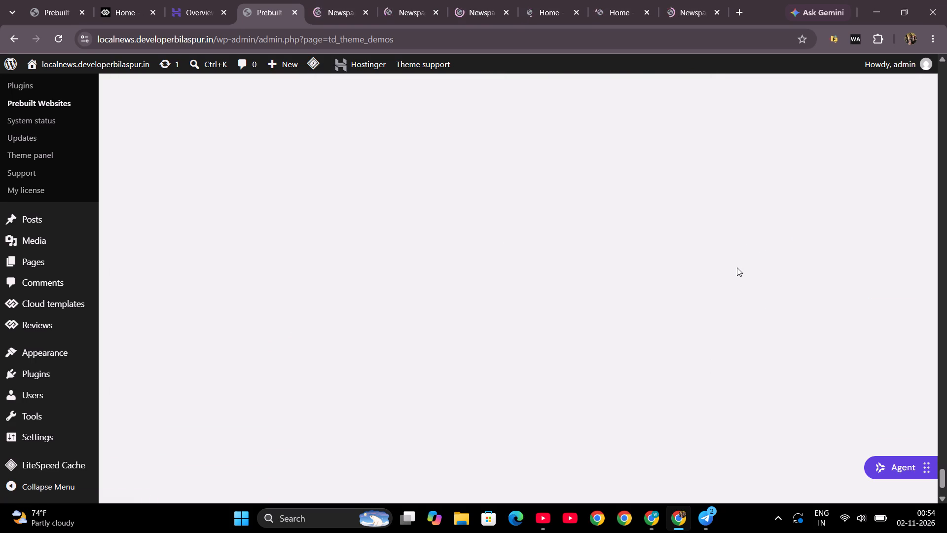
scroll(737, 267, "up", 1)
scroll(737, 267, "down", 1)
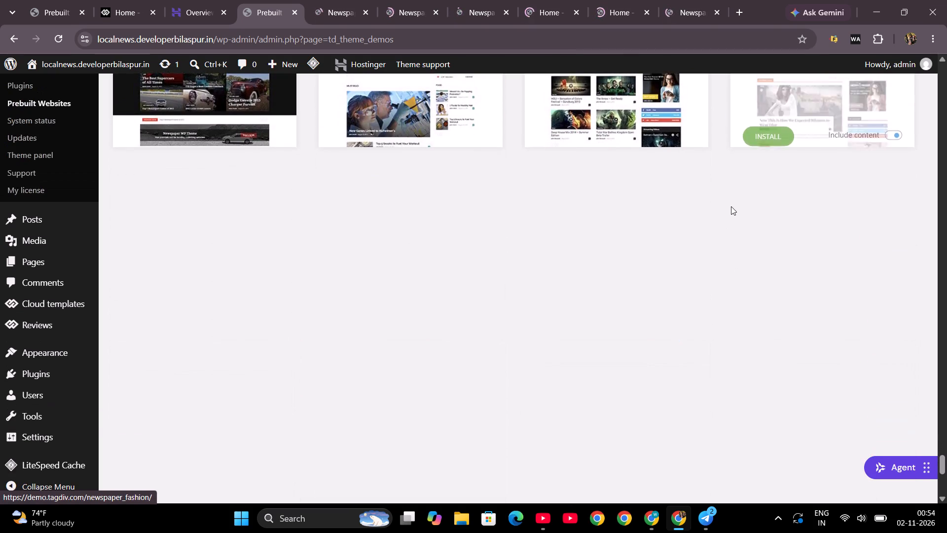
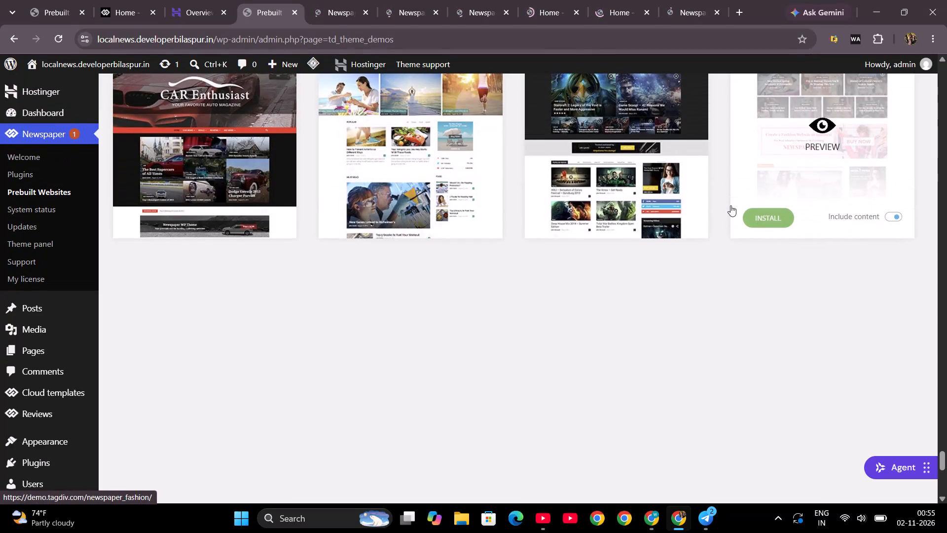
Leave the prebuilt websites gallery and look over the Health Blog demo's homepage layout.
scroll(708, 278, "up", 4)
left_click(333, 2)
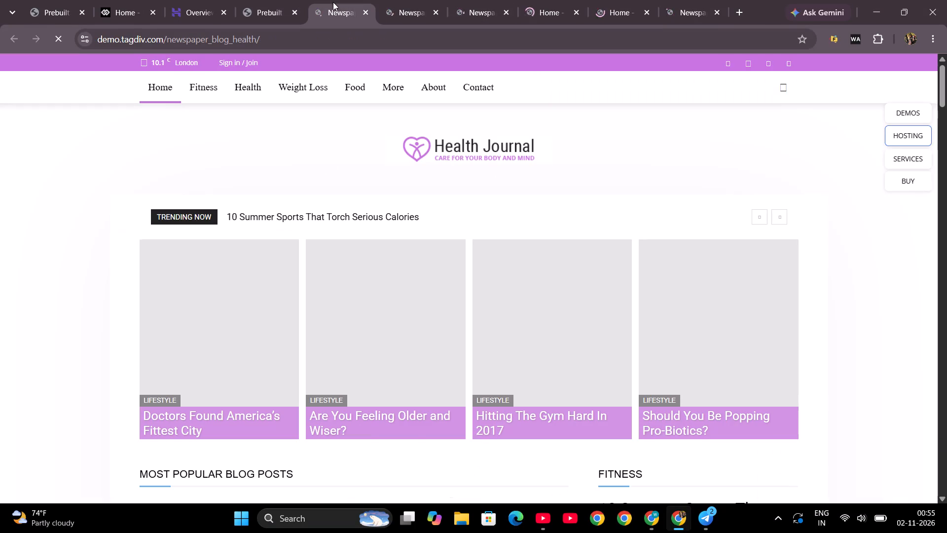
scroll(507, 259, "down", 7)
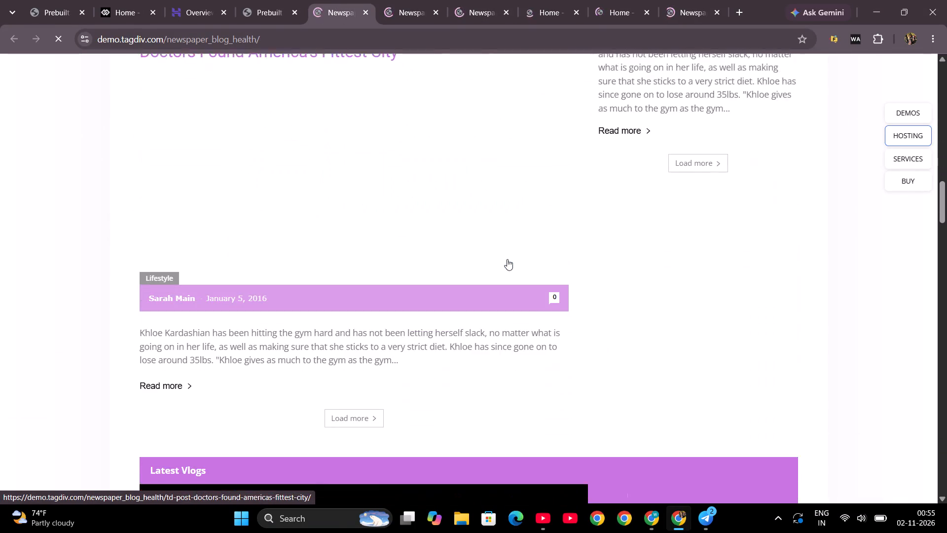
scroll(507, 259, "up", 7)
Look over the Cars Blog demo's homepage, from the header to the popular posts.
left_click(392, 2)
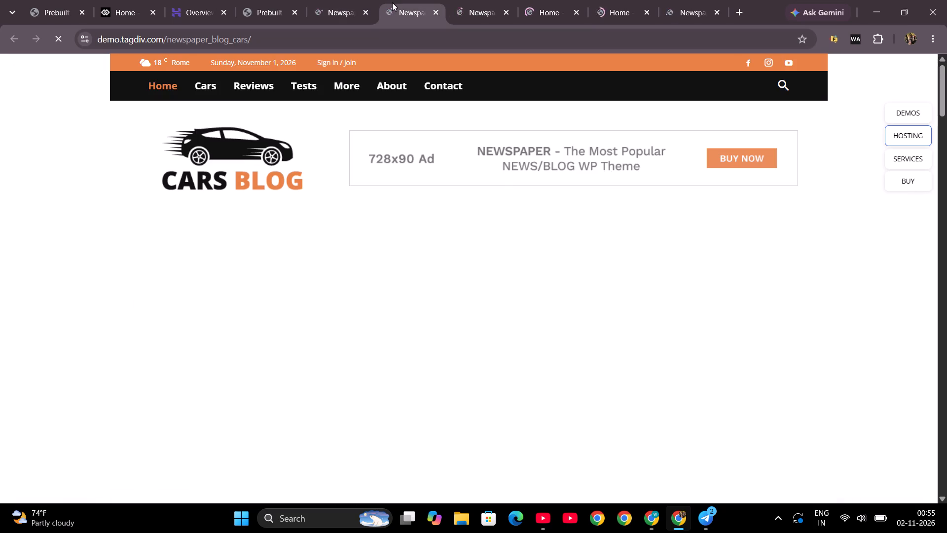
scroll(535, 273, "down", 6)
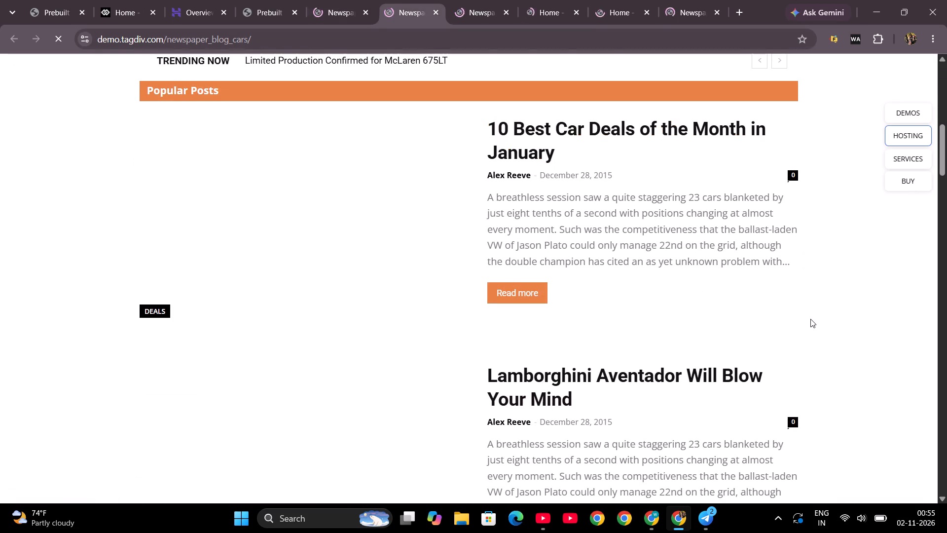
scroll(811, 319, "down", 2)
scroll(811, 319, "up", 6)
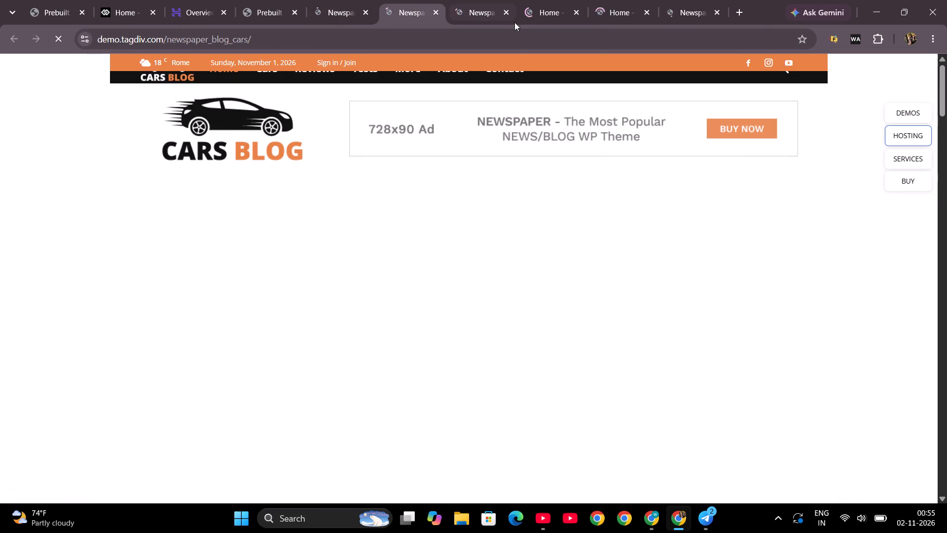
Look over the desktop homepage of the Local News demo, including its header, trending bar and featured grid.
left_click(471, 2)
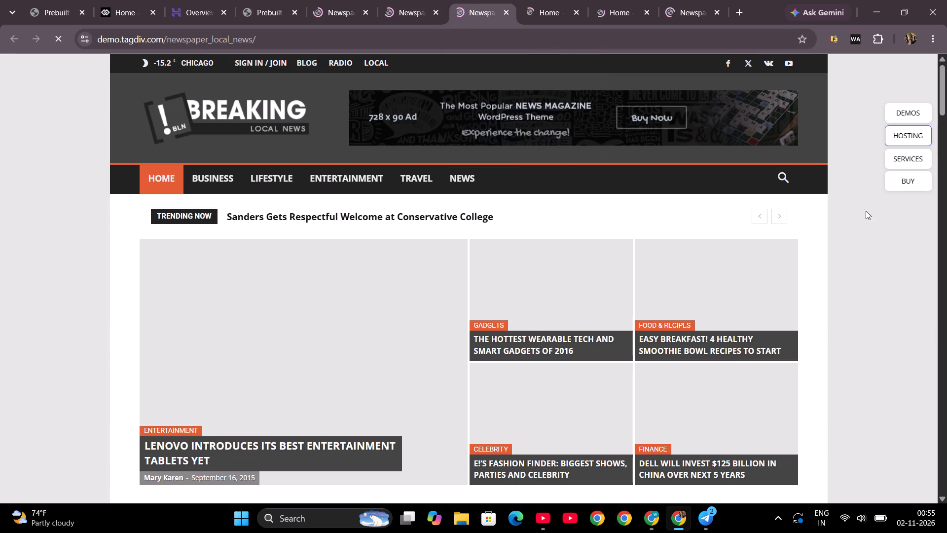
scroll(884, 274, "down", 4)
scroll(884, 274, "up", 6)
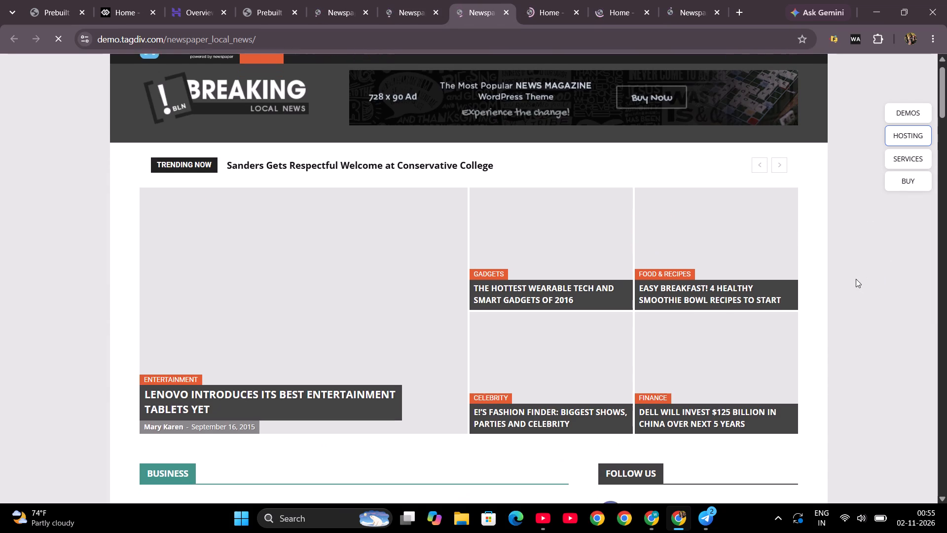
Inspect the Local News demo in the browser's responsive device view and examine its mobile header, featured stories and Business section.
right_click(65, 136)
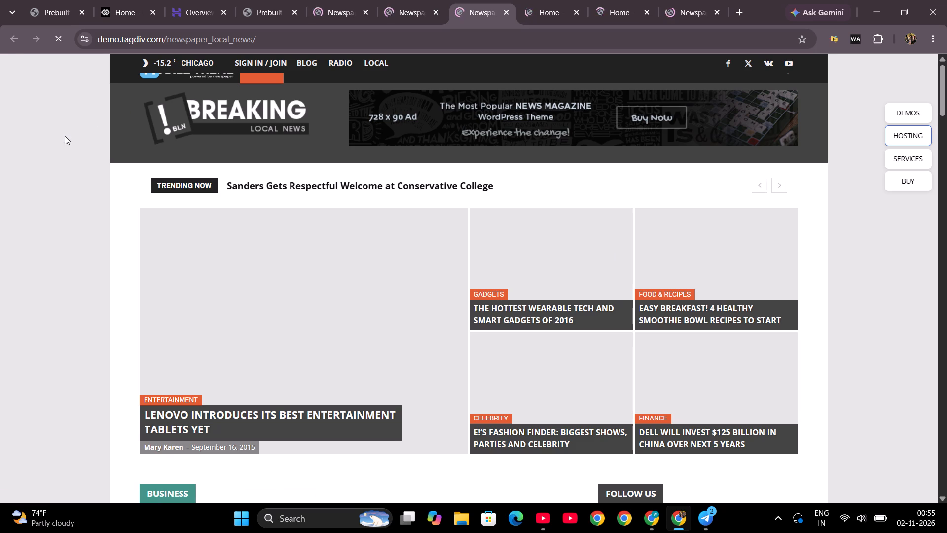
left_click(124, 401)
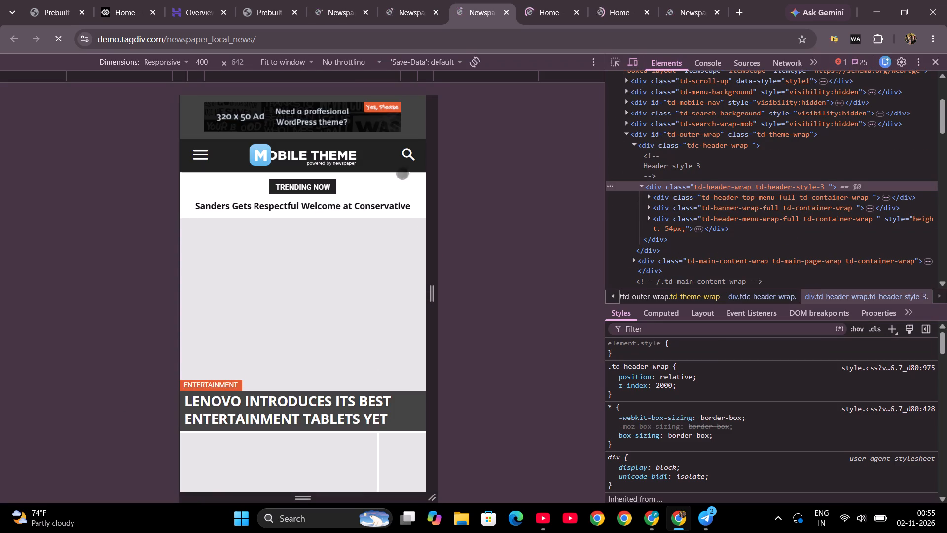
scroll(425, 212, "down", 5)
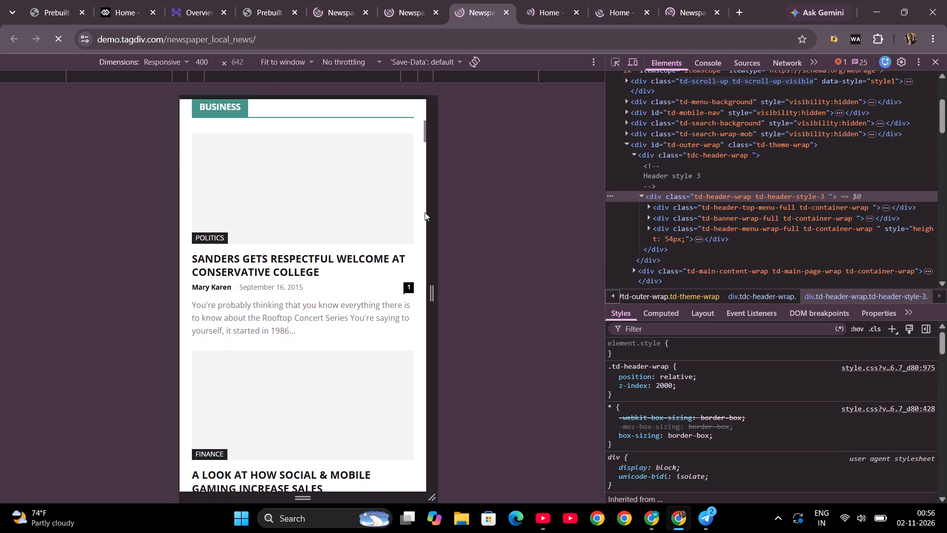
scroll(425, 212, "down", 1)
scroll(425, 212, "up", 3)
scroll(425, 212, "down", 1)
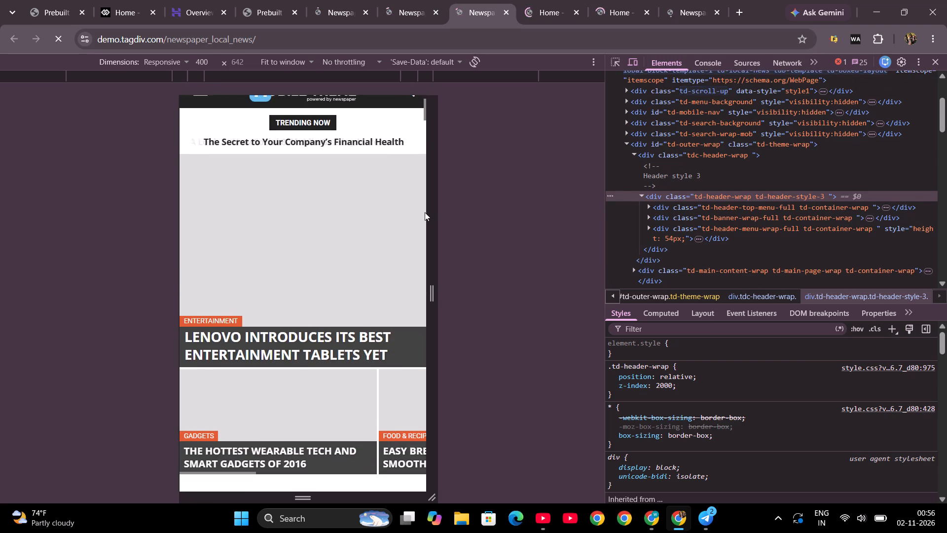
scroll(425, 212, "down", 1)
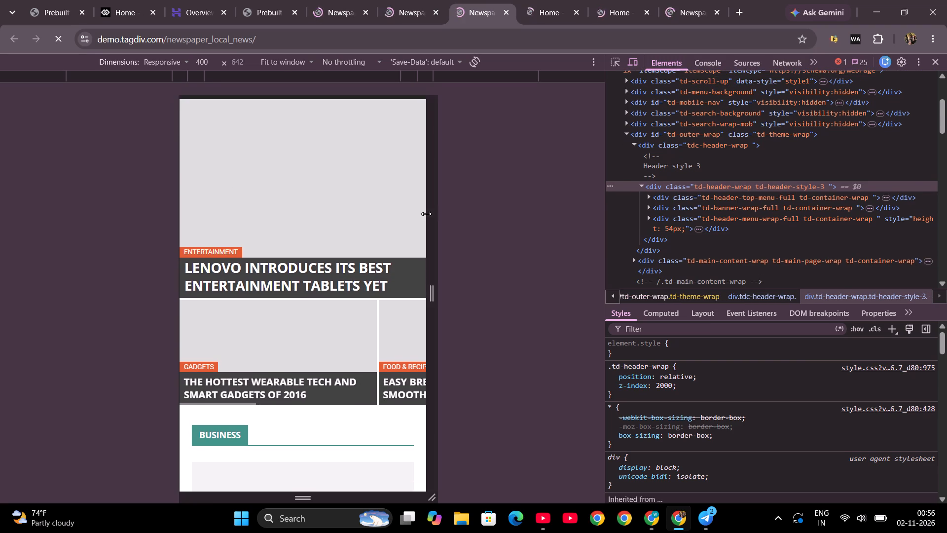
Narrow the emulated screen to about 341 px, examine the Local News mobile layout down to Entertainment, and close the developer tools.
left_click_drag(429, 214, 411, 215)
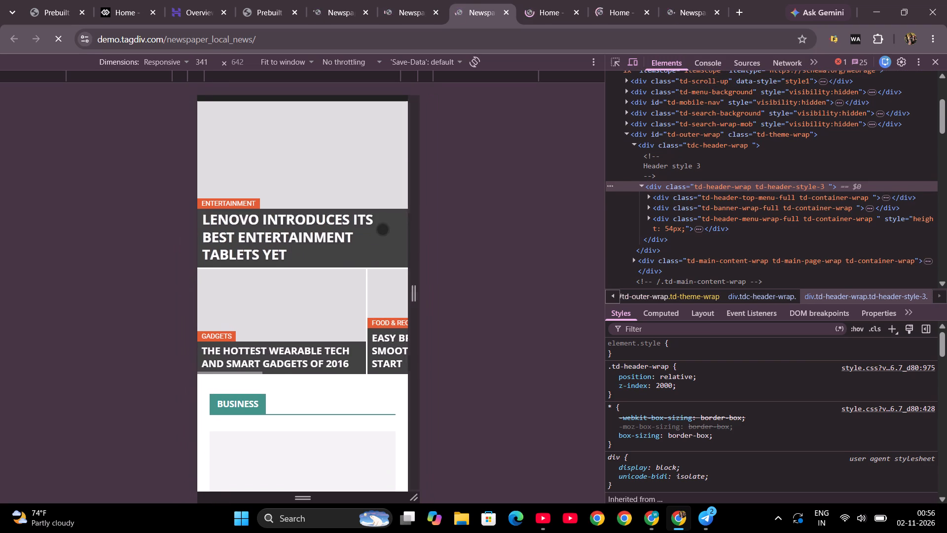
scroll(382, 229, "up", 2)
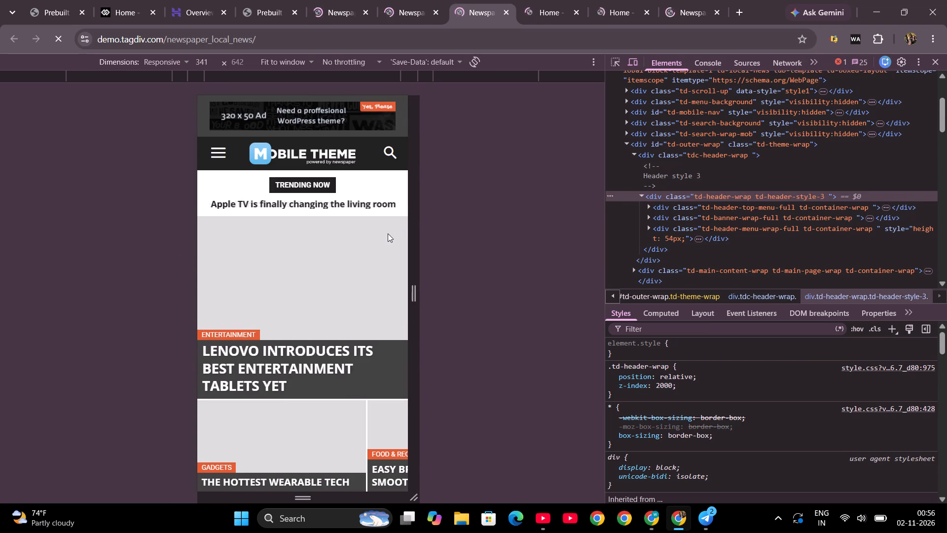
scroll(388, 233, "down", 5)
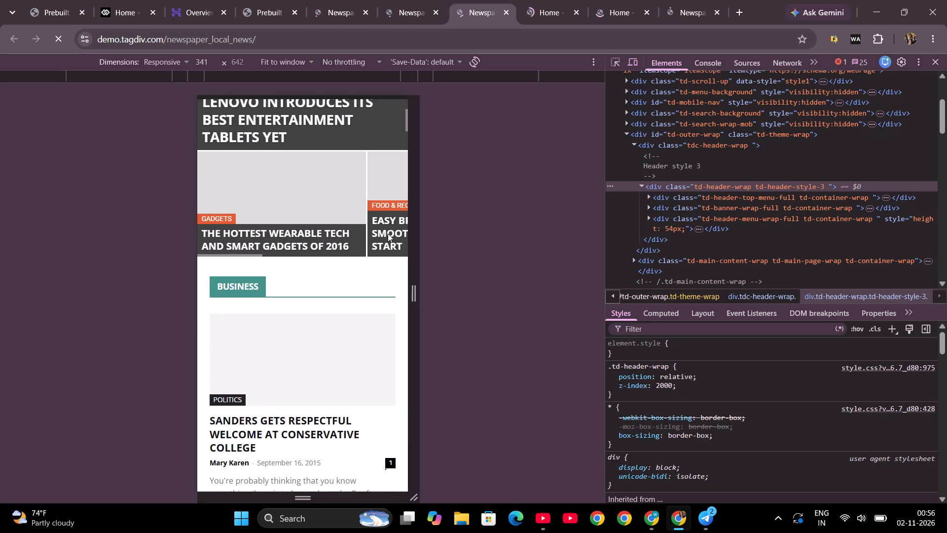
scroll(388, 233, "down", 1)
scroll(330, 226, "left", 4)
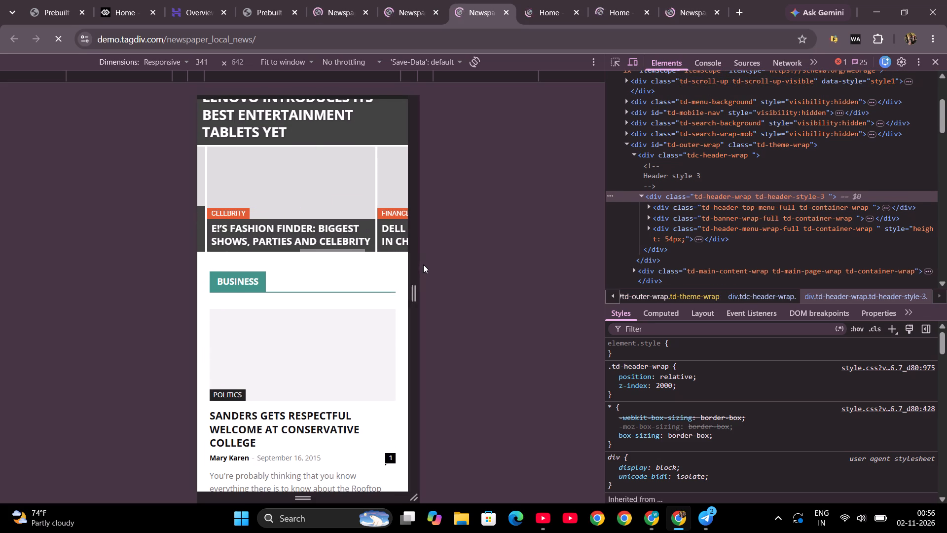
scroll(399, 273, "down", 5)
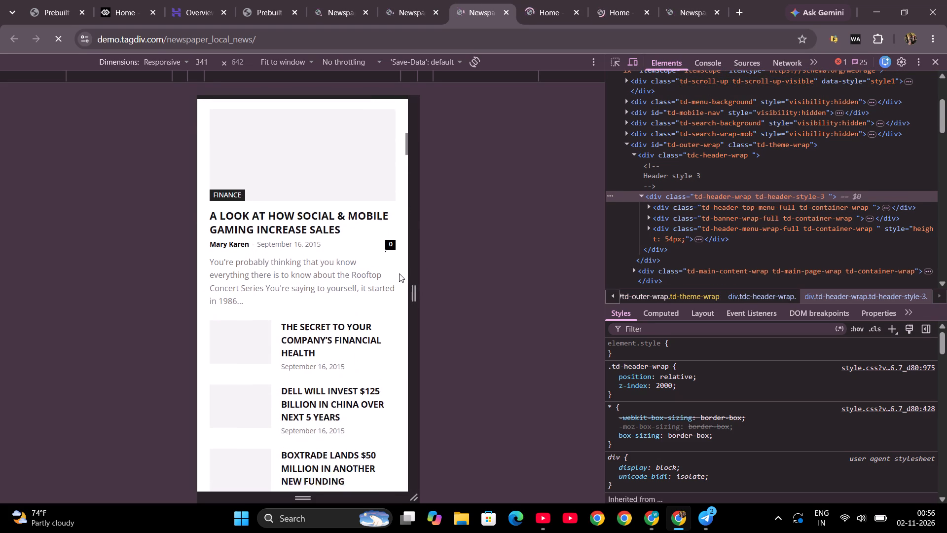
scroll(399, 273, "down", 4)
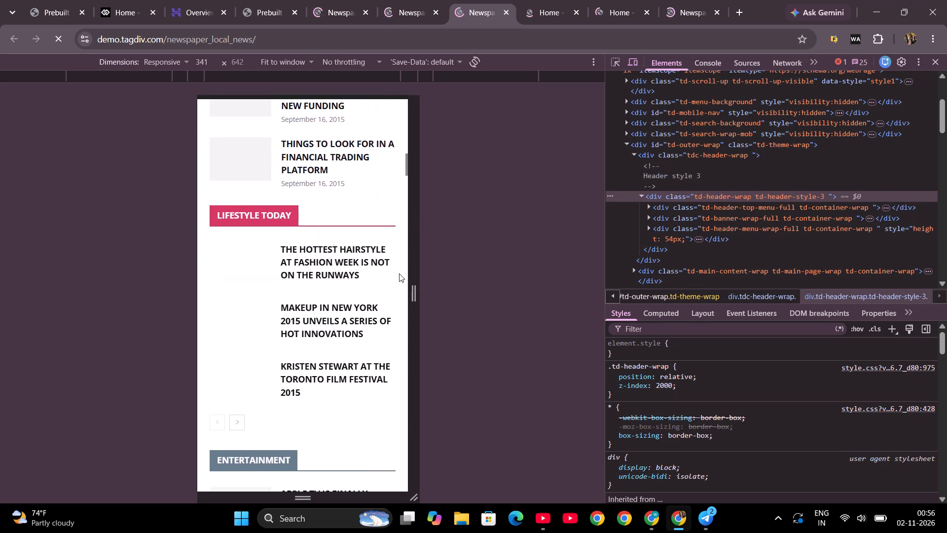
scroll(399, 273, "down", 1)
left_click(409, 267)
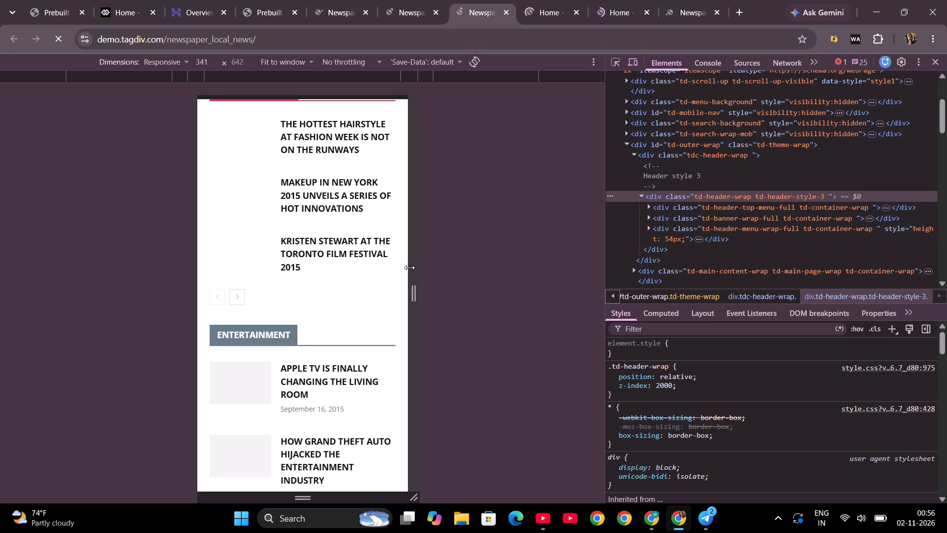
left_click(409, 6)
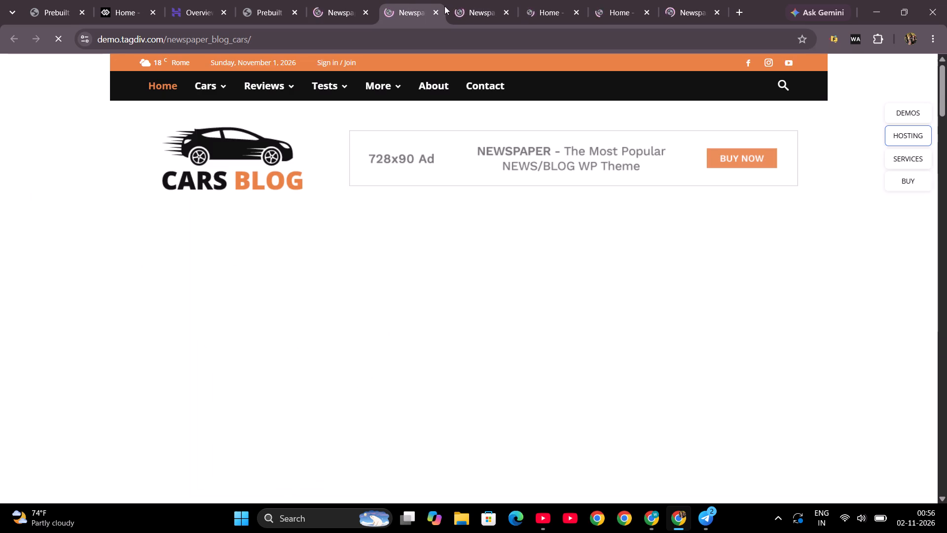
left_click(474, 6)
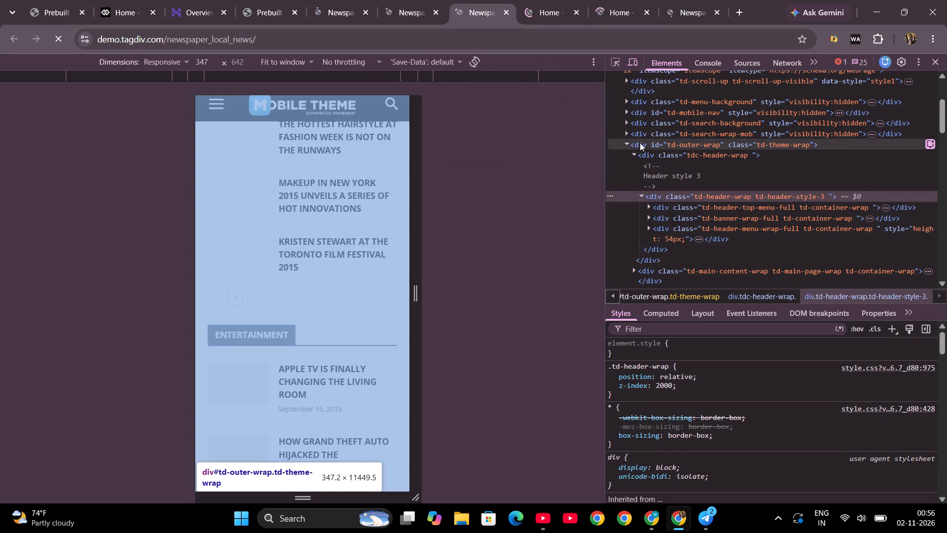
left_click(938, 61)
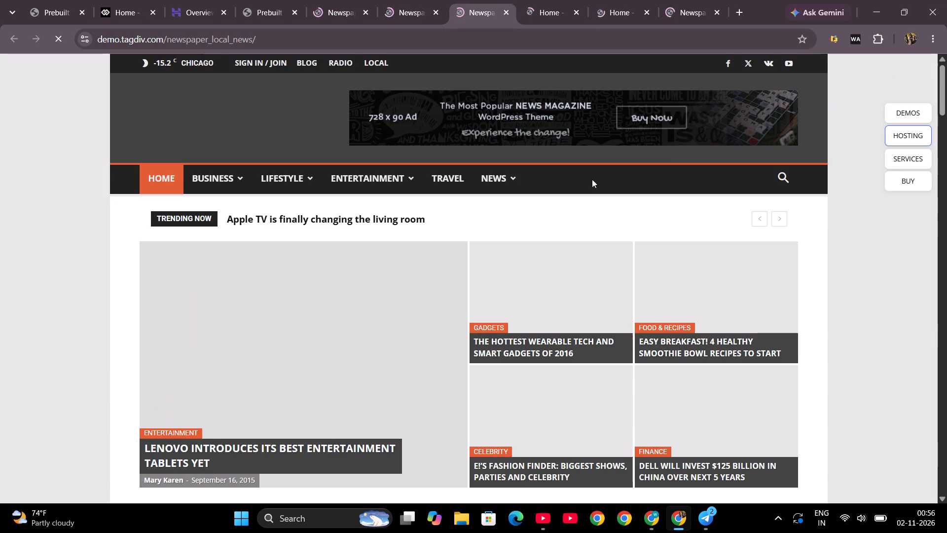
Look over the Voice Report demo's desktop homepage, from the header banner to the education articles.
left_click(547, 11)
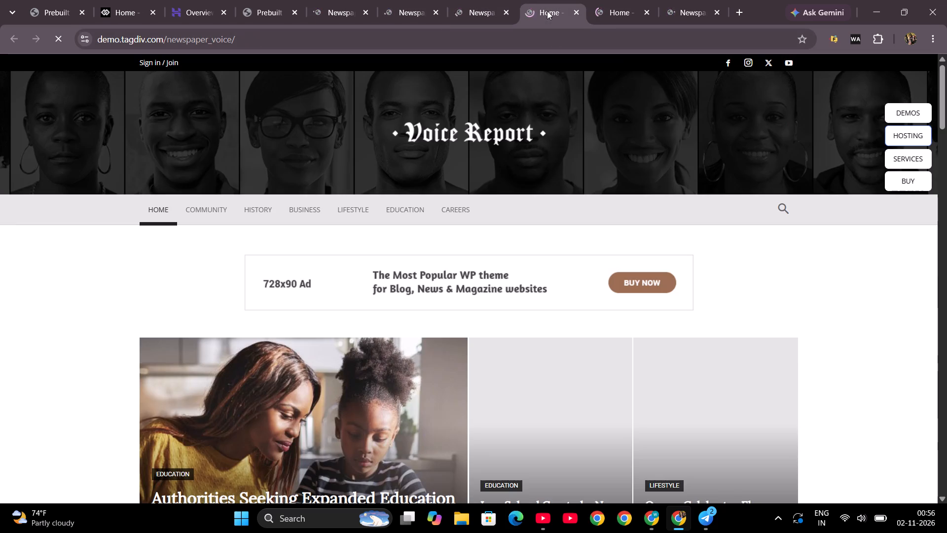
scroll(620, 277, "down", 4)
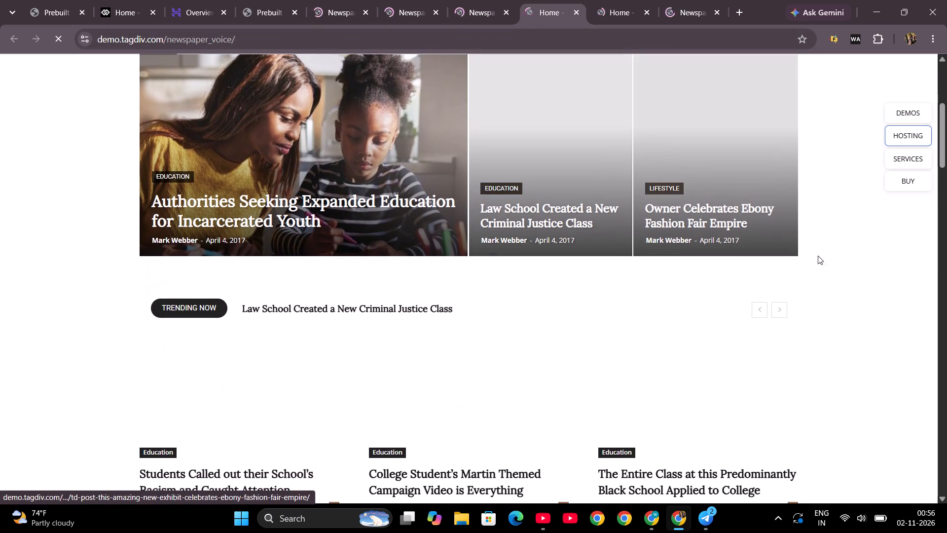
scroll(838, 292, "down", 3)
scroll(838, 292, "up", 5)
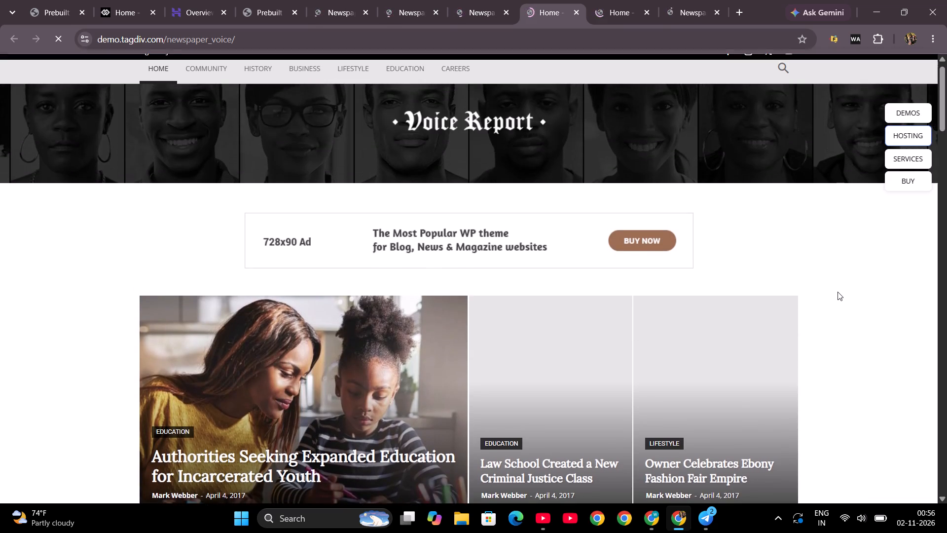
scroll(94, 258, "up", 1)
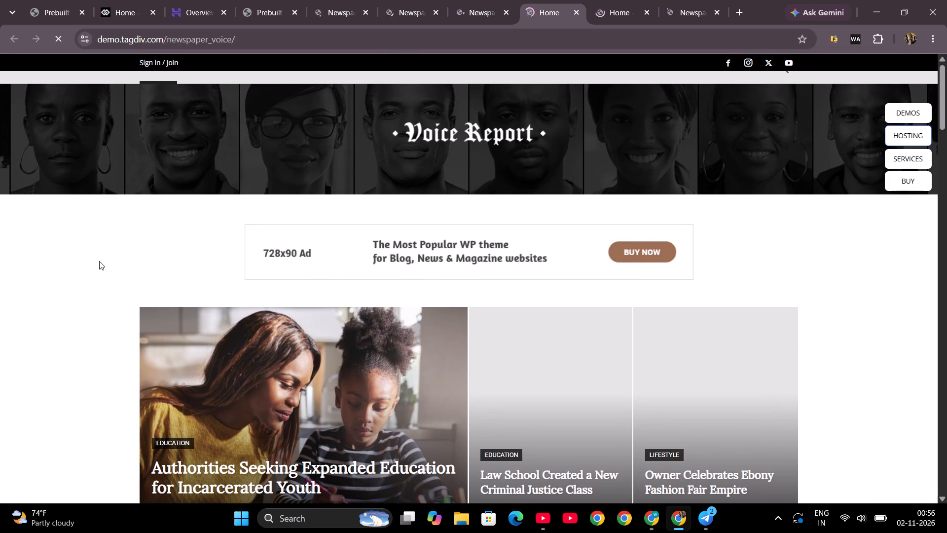
Inspect the Voice Report demo in the responsive device view and examine its mobile homepage layout.
right_click(99, 261)
left_click(153, 490)
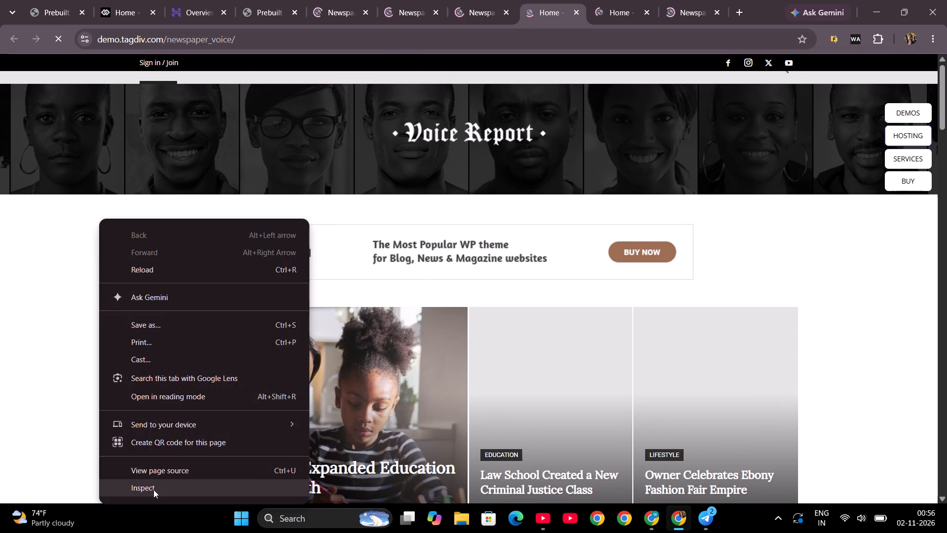
scroll(383, 339, "down", 2)
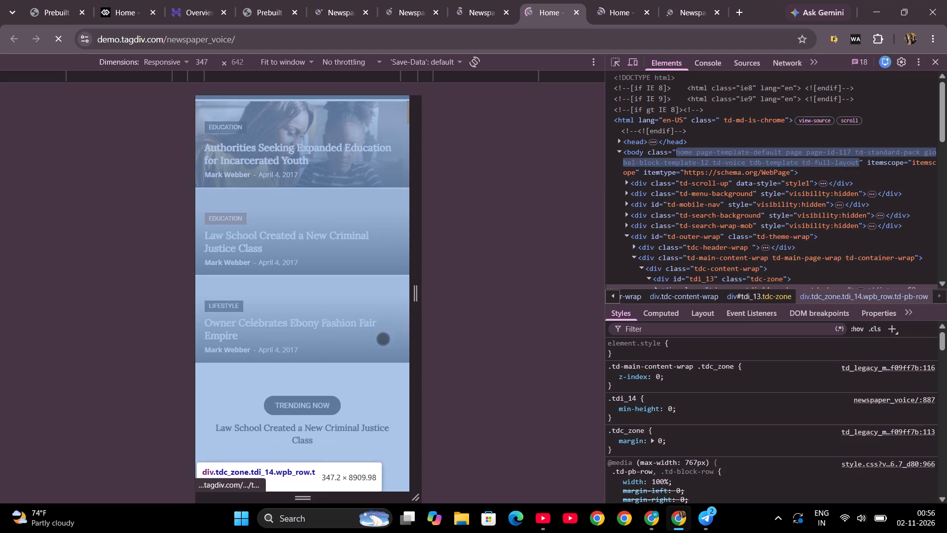
scroll(383, 339, "down", 4)
scroll(383, 339, "up", 6)
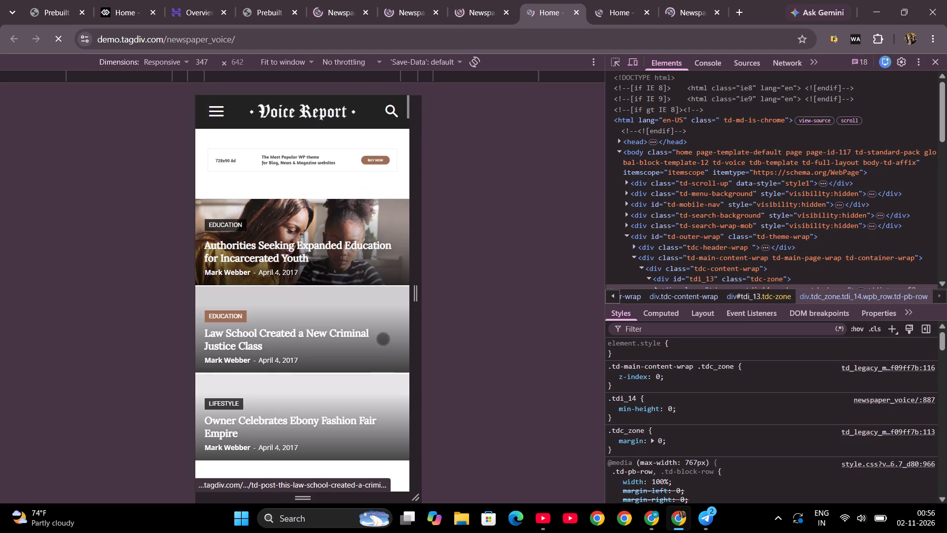
Look over the Blog Fitness demo's desktop homepage layout.
left_click(595, 1)
scroll(299, 302, "down", 1)
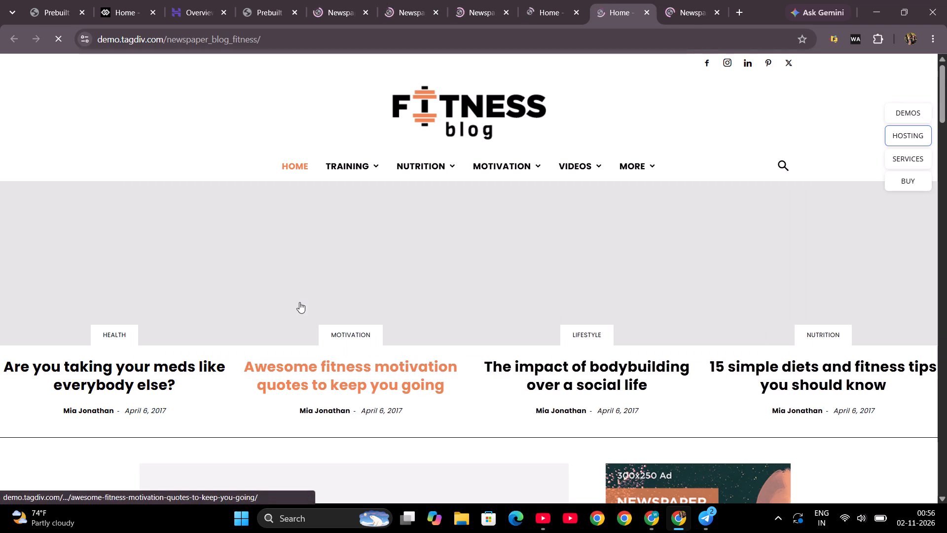
scroll(299, 302, "down", 6)
scroll(299, 302, "up", 5)
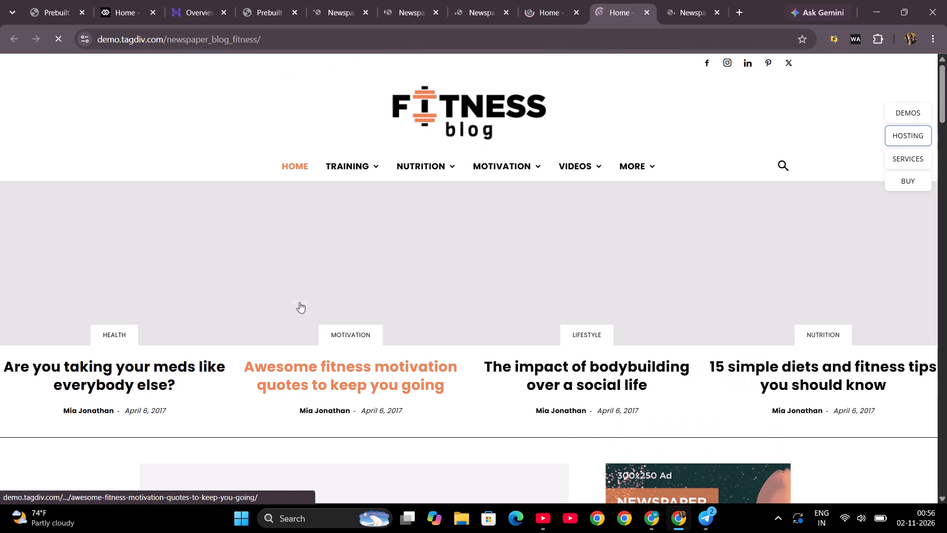
Inspect the Blog Fitness demo in the responsive device view and examine its mobile header and article list.
right_click(162, 134)
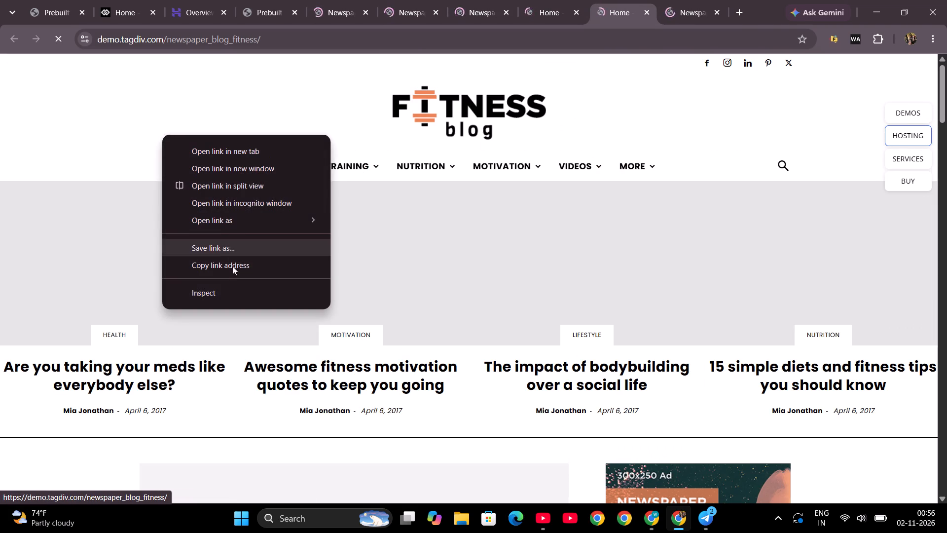
left_click(220, 289)
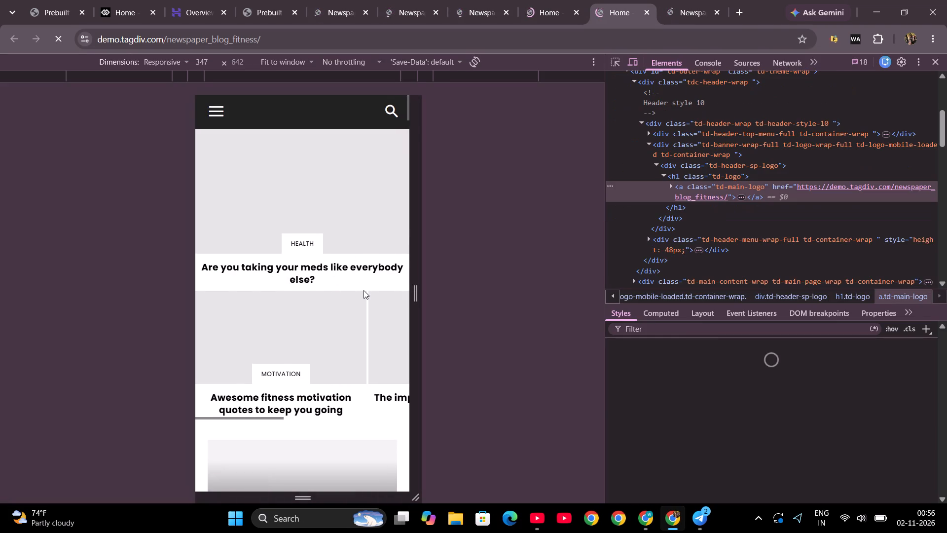
scroll(364, 290, "down", 3)
scroll(364, 290, "up", 4)
scroll(364, 290, "down", 2)
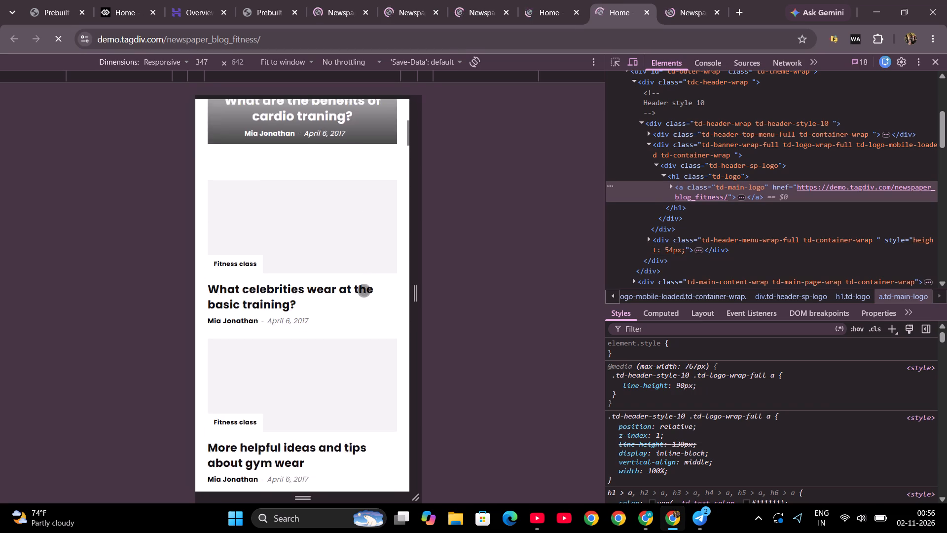
scroll(364, 290, "down", 2)
Inspect the News Magazine demo in the responsive device view and examine its mobile header and featured articles.
left_click(682, 0)
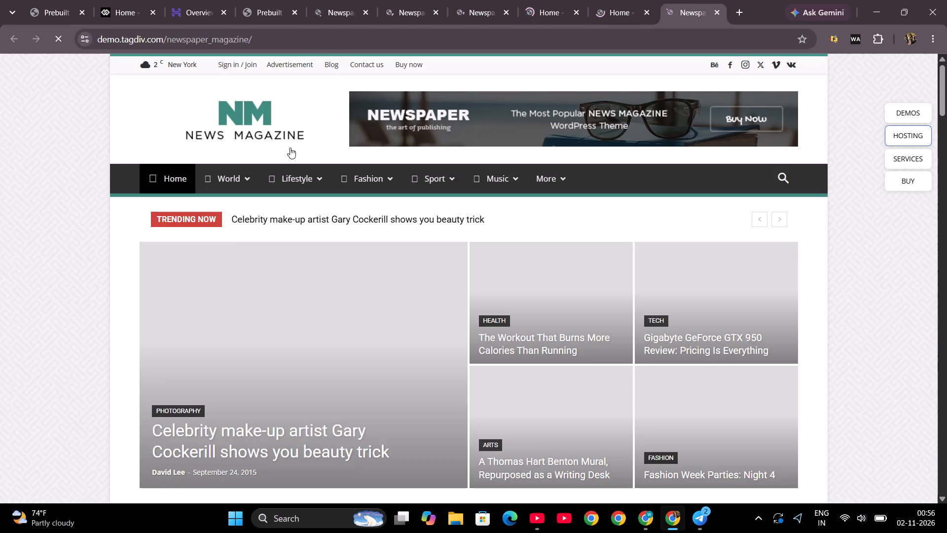
right_click(78, 138)
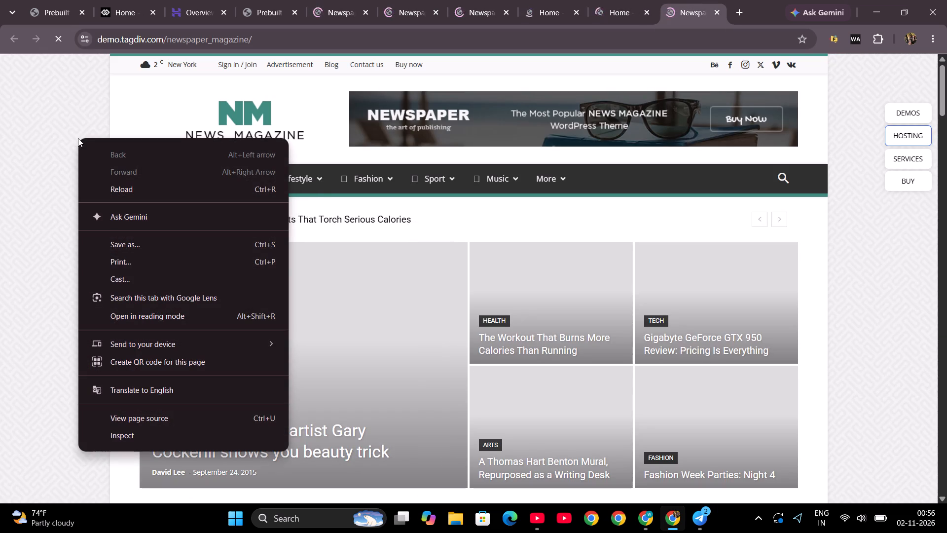
left_click(124, 429)
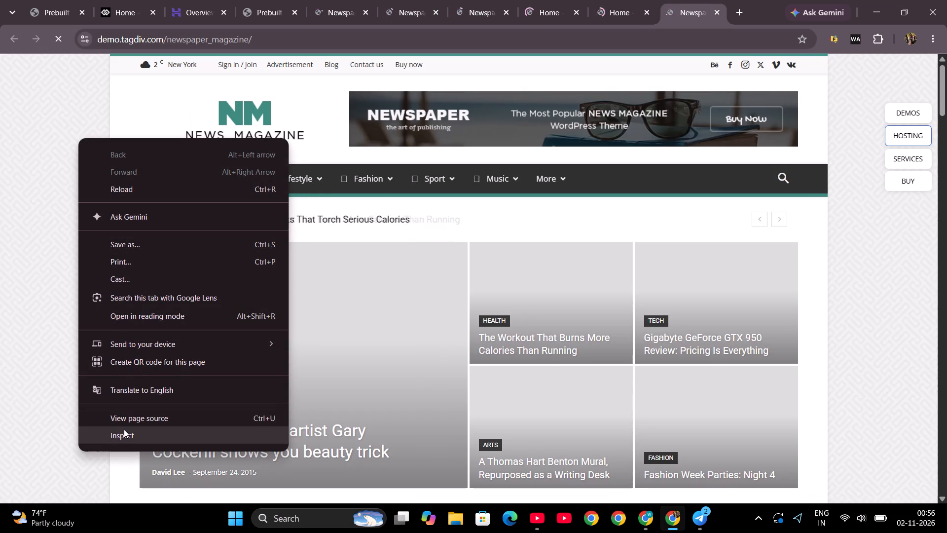
scroll(335, 317, "down", 8)
scroll(335, 317, "up", 6)
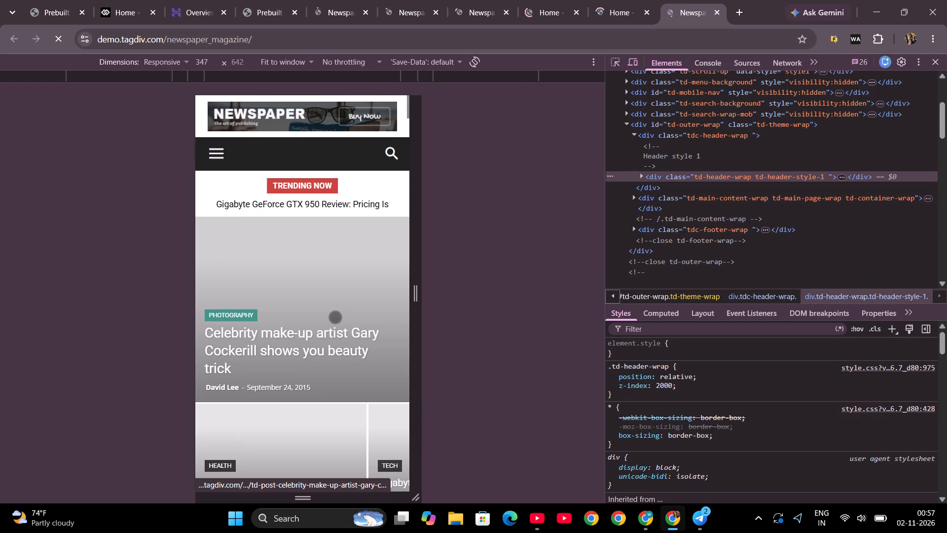
scroll(335, 317, "down", 1)
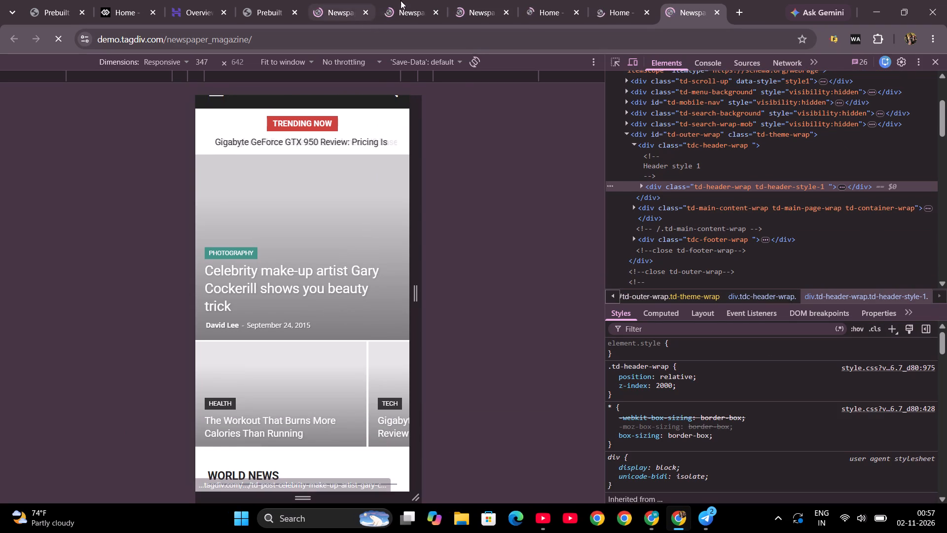
Look over the Local News demo's desktop homepage, from the header banner to the Lifestyle Today and Entertainment sections.
left_click(416, 0)
left_click(473, 0)
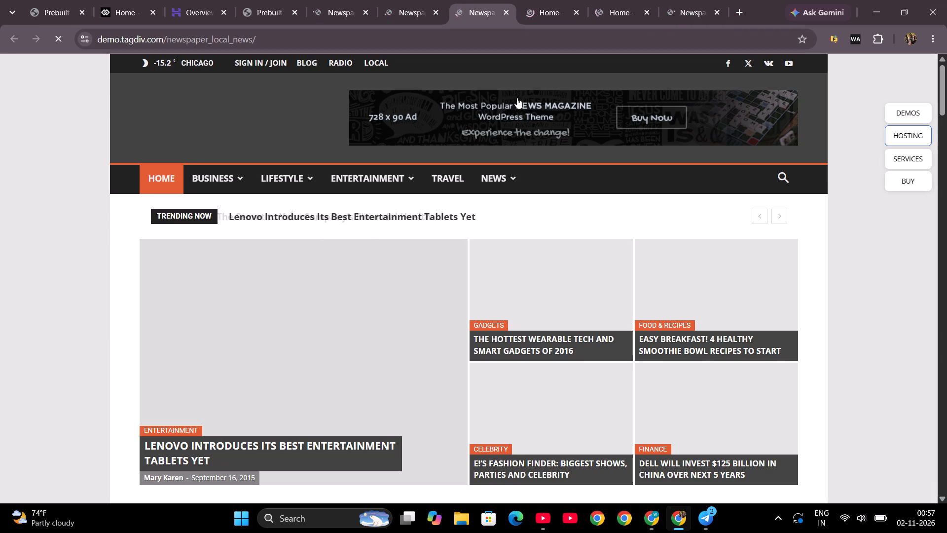
scroll(649, 202, "down", 1)
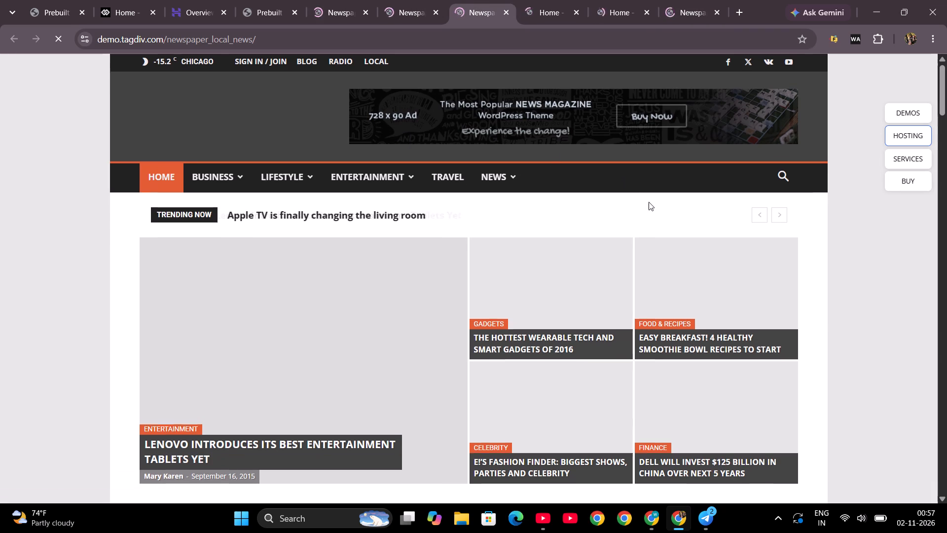
scroll(649, 202, "down", 1)
scroll(804, 226, "up", 2)
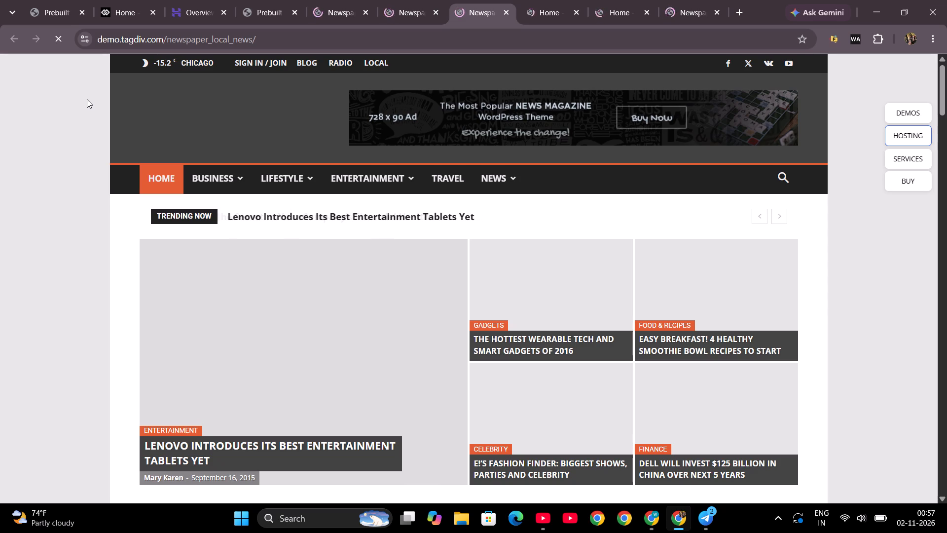
right_click(87, 99)
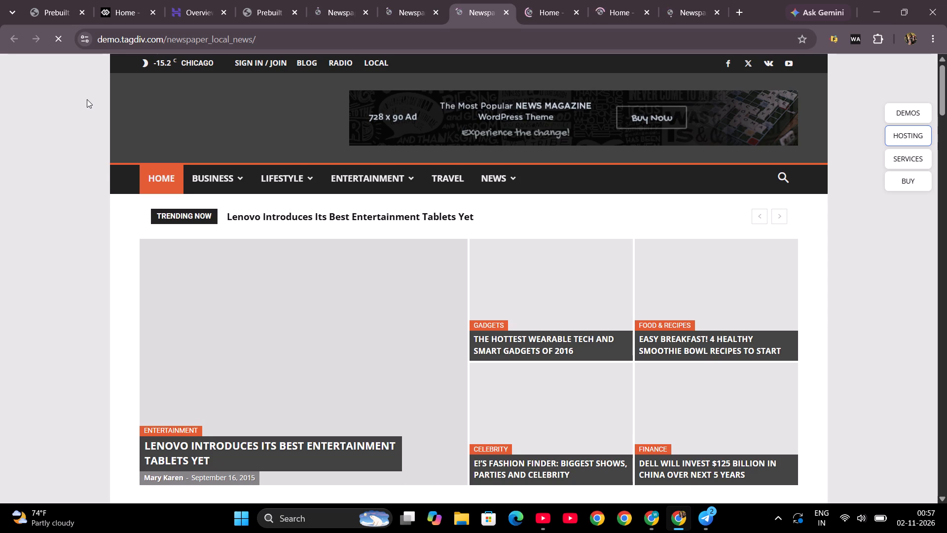
left_click(20, 185)
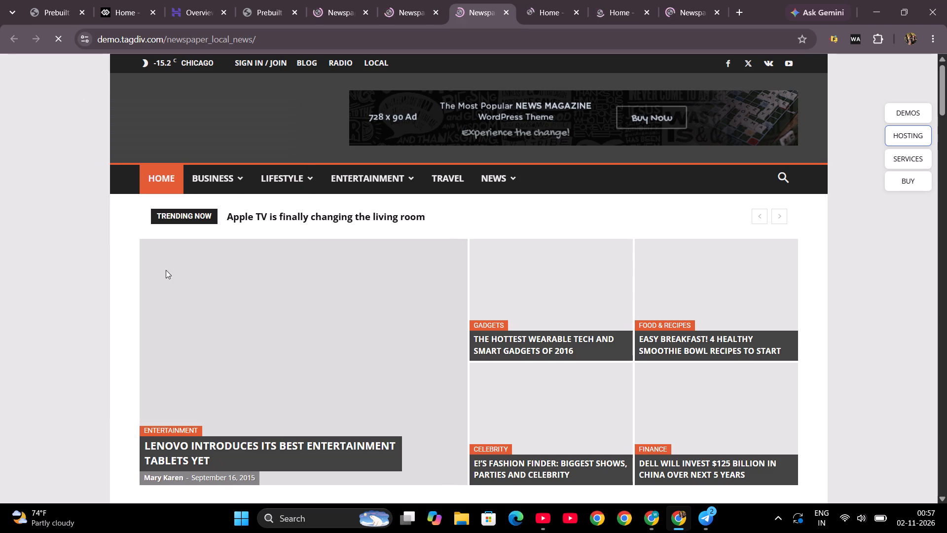
scroll(193, 293, "down", 7)
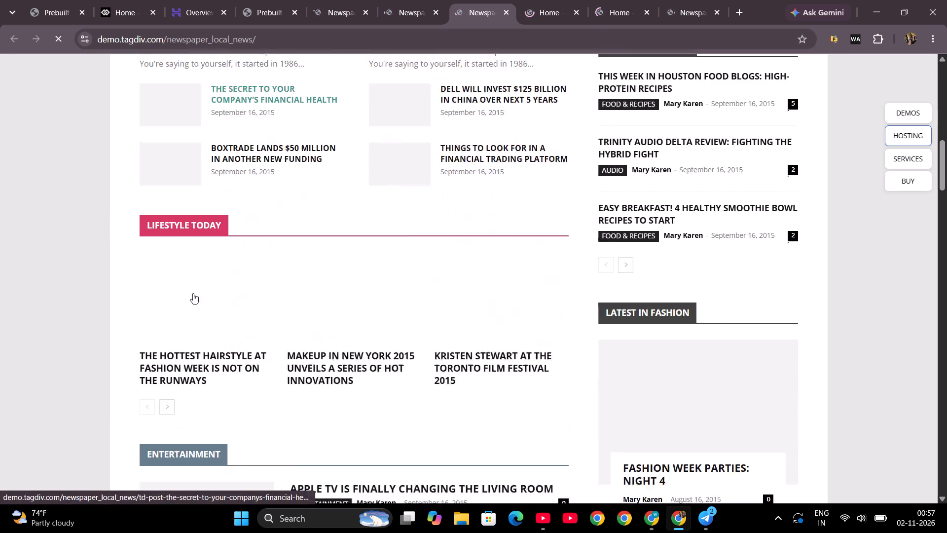
scroll(193, 293, "down", 1)
scroll(225, 276, "up", 1)
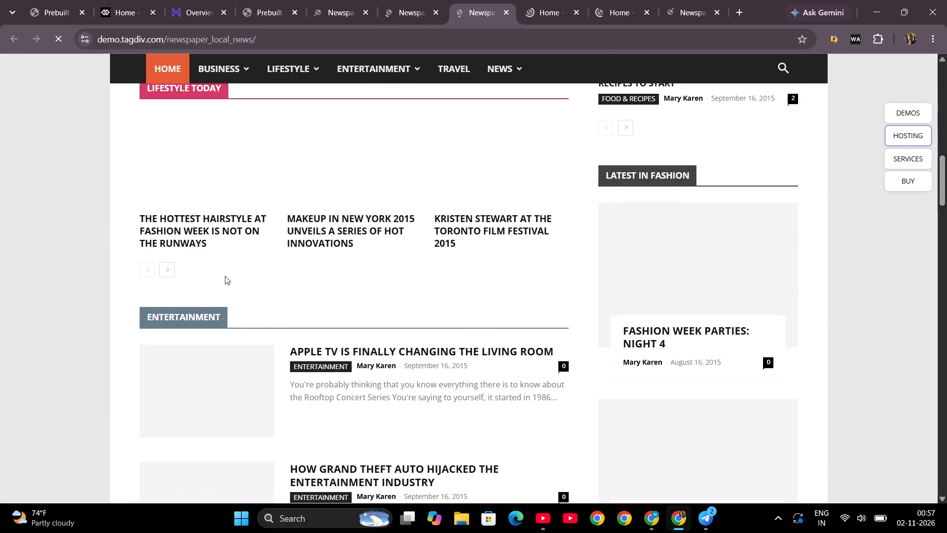
scroll(294, 286, "up", 7)
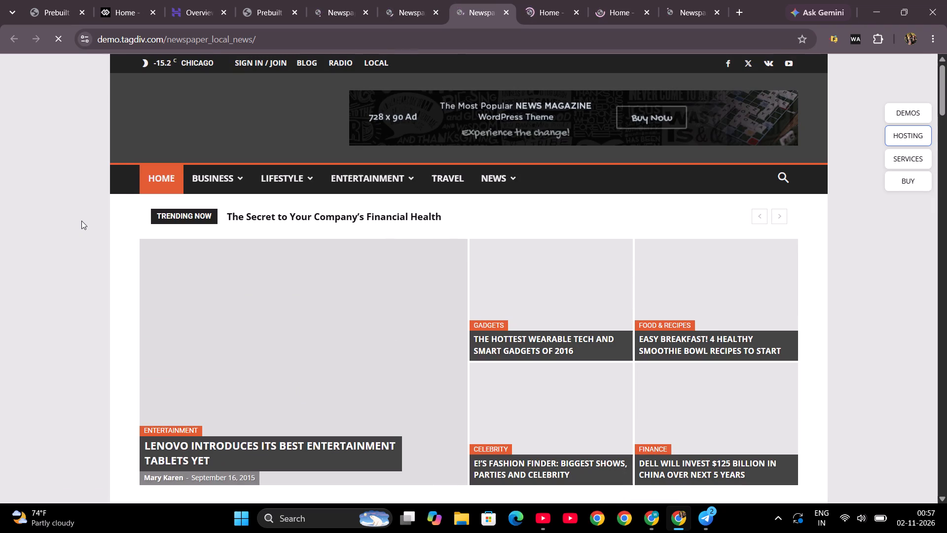
Look over the Cars Blog demo's desktop homepage and its article list.
left_click(395, 3)
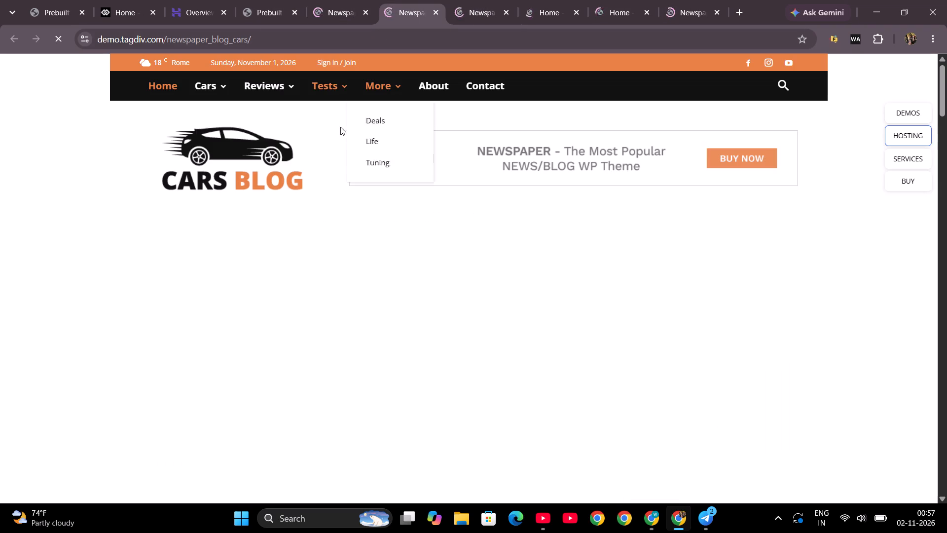
scroll(206, 248, "down", 6)
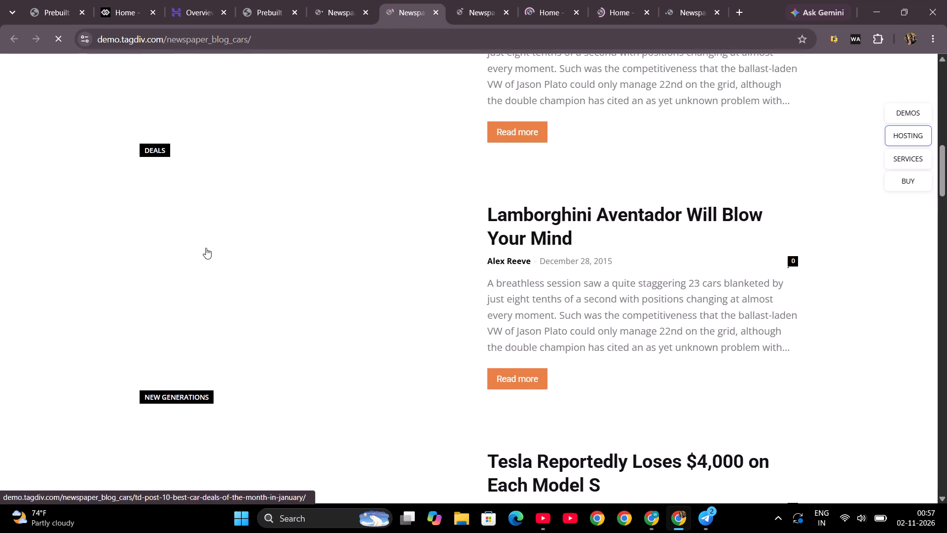
scroll(206, 248, "up", 4)
Return to the Local News demo and examine its Business section and sidebar blocks on the desktop homepage.
left_click(467, 1)
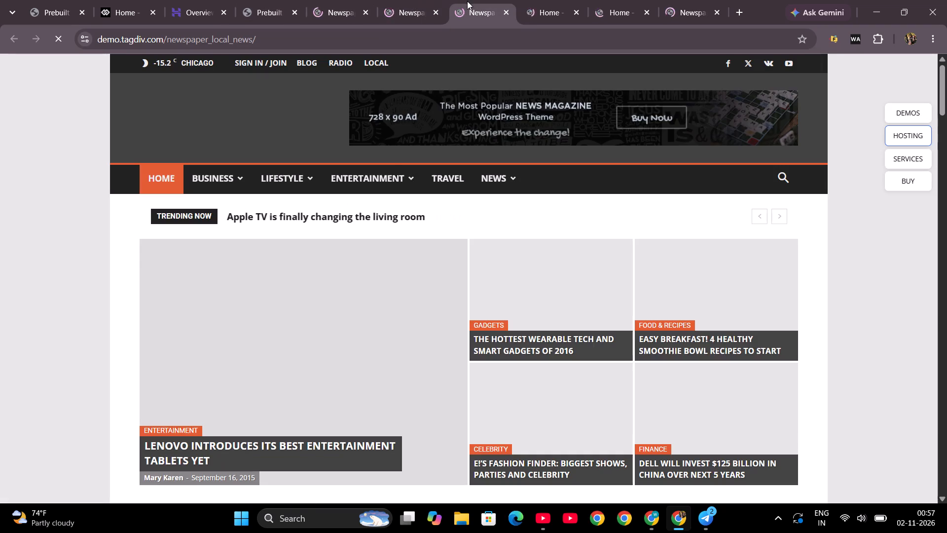
scroll(74, 306, "down", 3)
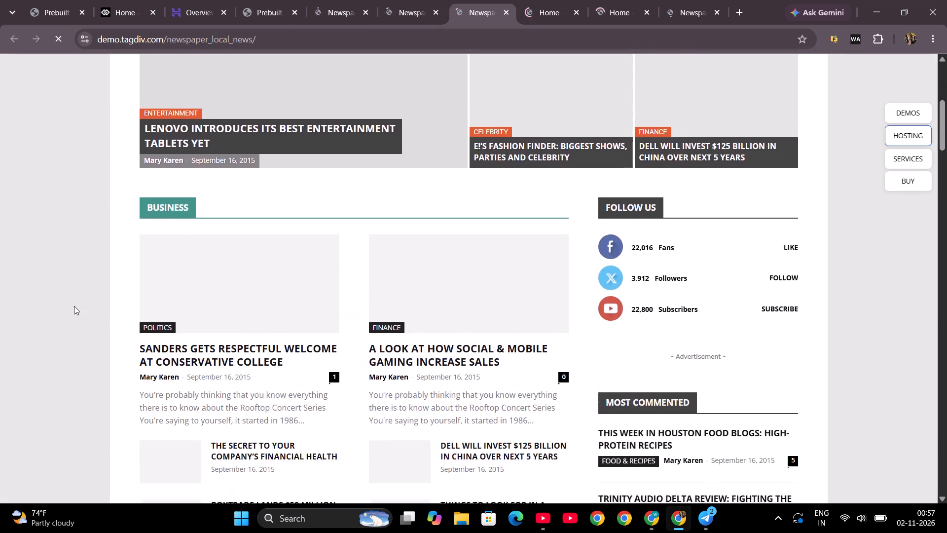
scroll(74, 306, "down", 1)
scroll(74, 306, "up", 2)
scroll(74, 306, "down", 1)
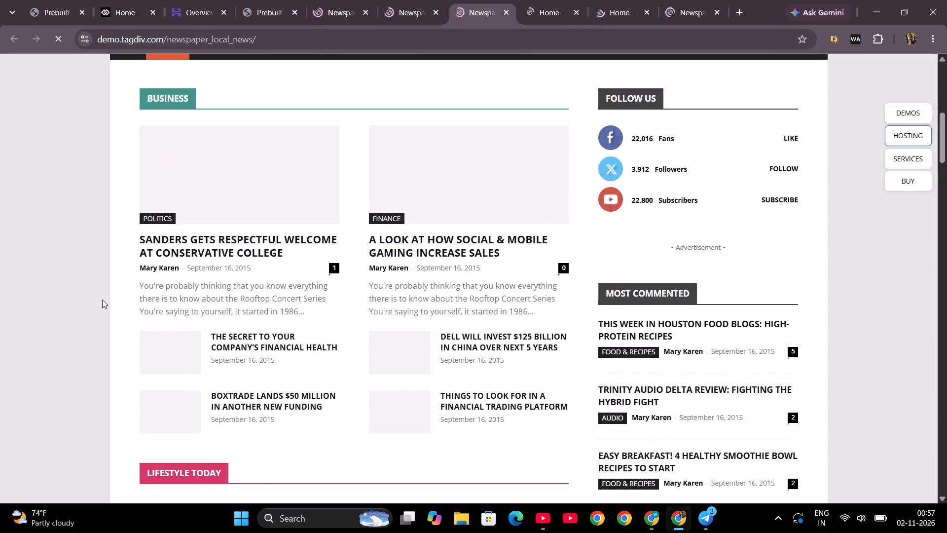
Open the featured article "Lenovo Introduces Its Best Entertainment Tablets Yet" from the Local News demo's homepage.
left_click(229, 244)
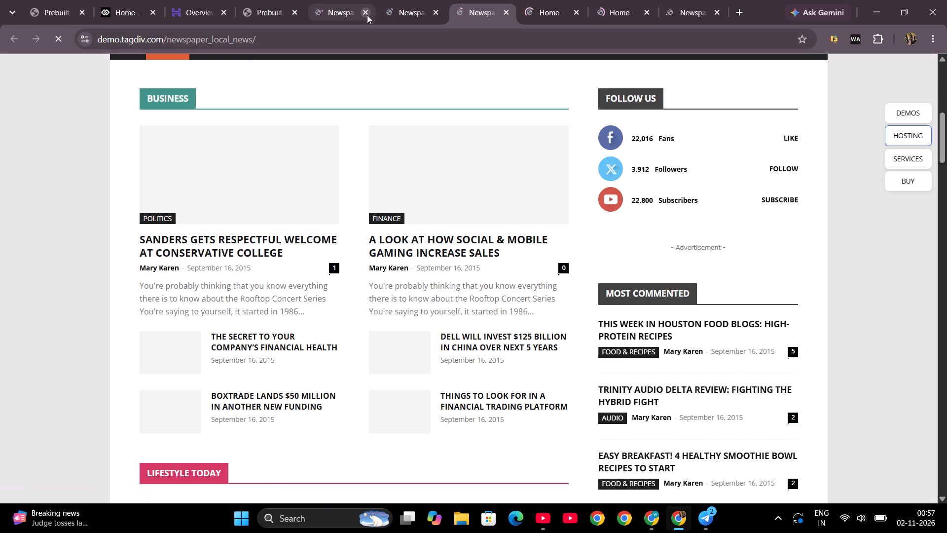
left_click(258, 245)
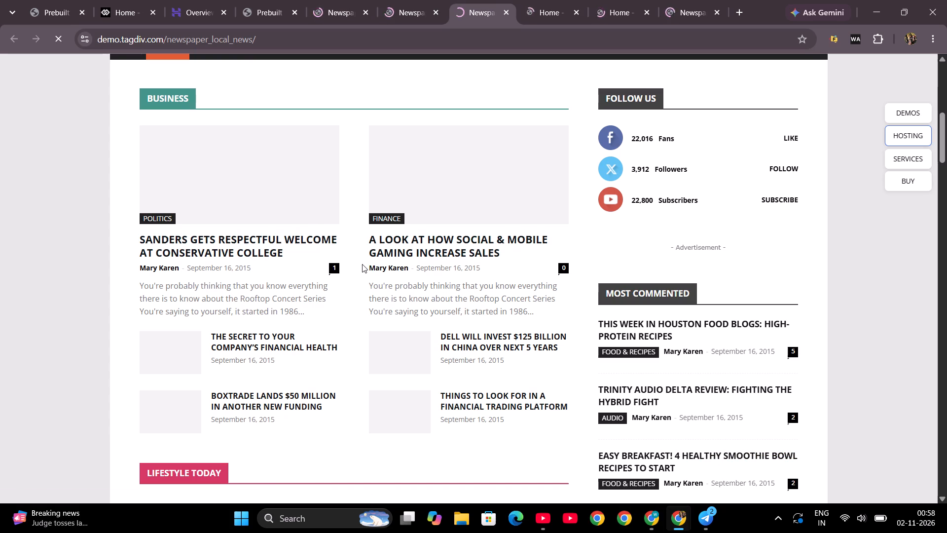
scroll(121, 169, "up", 6)
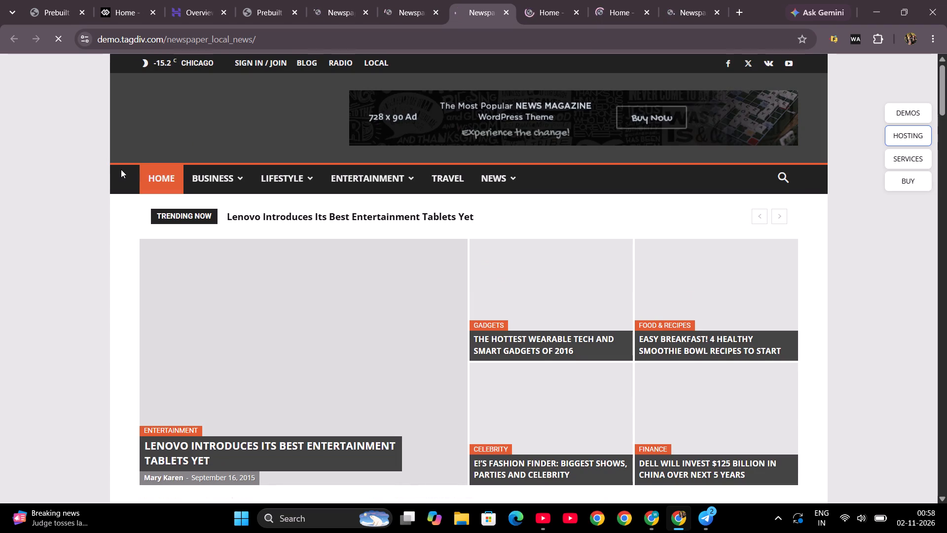
scroll(121, 169, "down", 1)
left_click(205, 367)
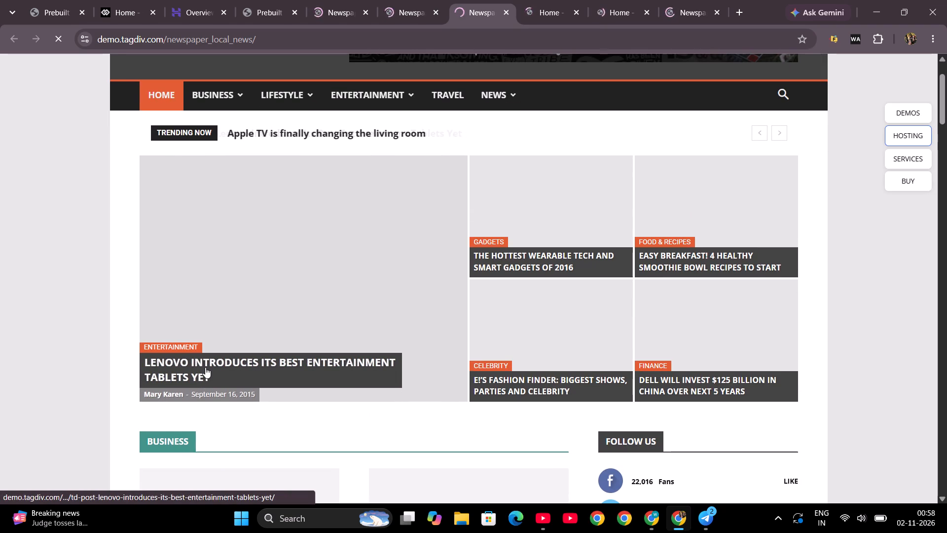
Close the five other demo pages, keeping only the Local News demo open.
left_click(365, 12)
left_click(365, 12)
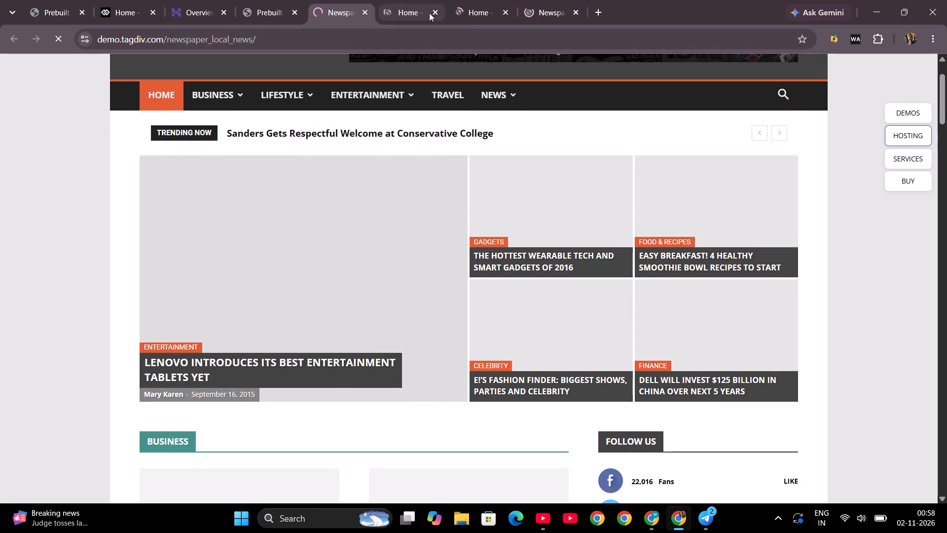
left_click(435, 12)
left_click(435, 12)
left_click(435, 12)
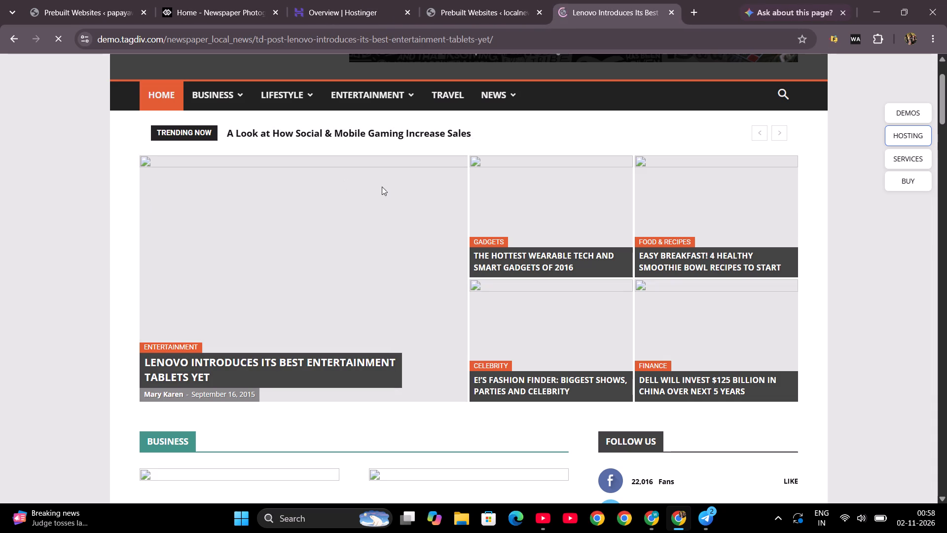
Look over the Lenovo article's desktop layout in the Local News demo, including its header, body images and sidebar.
scroll(593, 319, "down", 2)
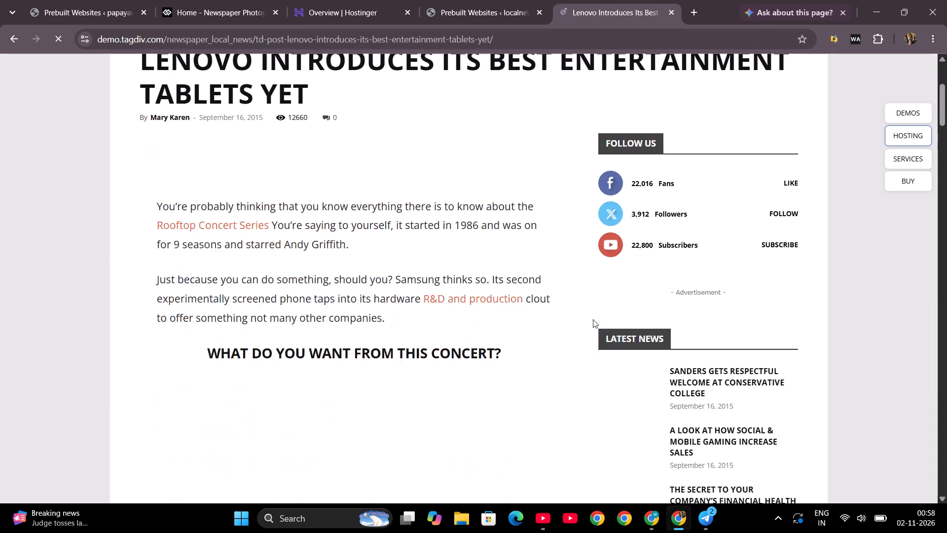
scroll(593, 319, "down", 2)
scroll(593, 319, "up", 4)
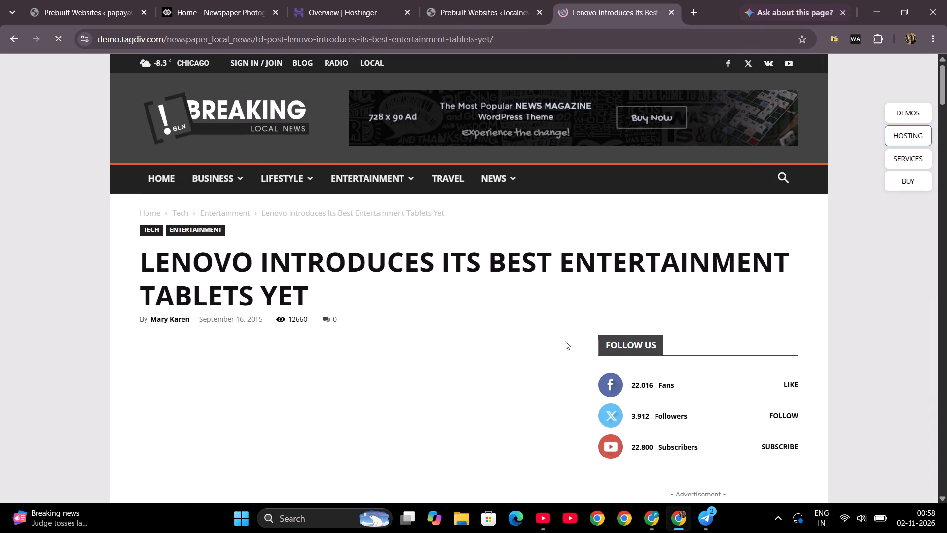
scroll(570, 356, "down", 6)
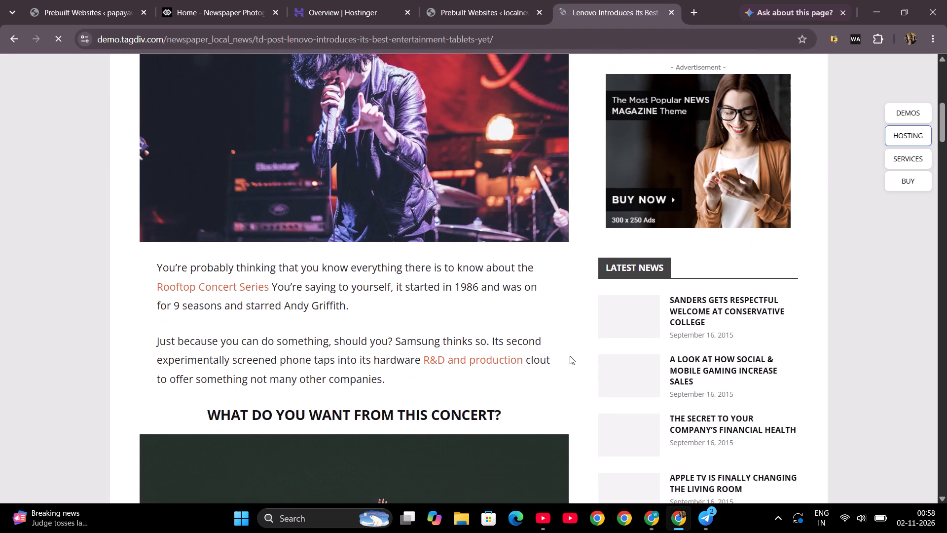
scroll(570, 356, "down", 1)
scroll(570, 356, "up", 2)
scroll(570, 356, "down", 2)
Inspect the Lenovo article in the responsive device view and examine its mobile header, share buttons, images and text.
right_click(82, 240)
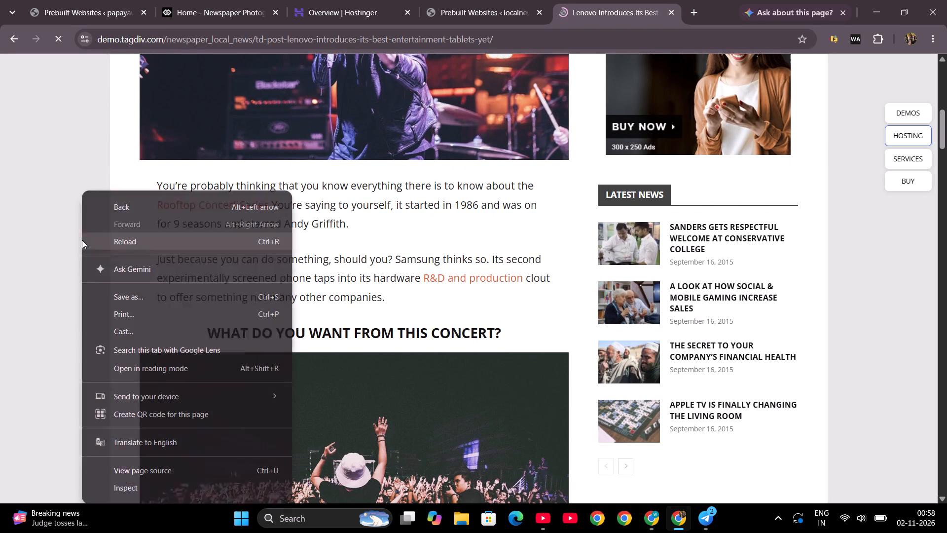
left_click(159, 486)
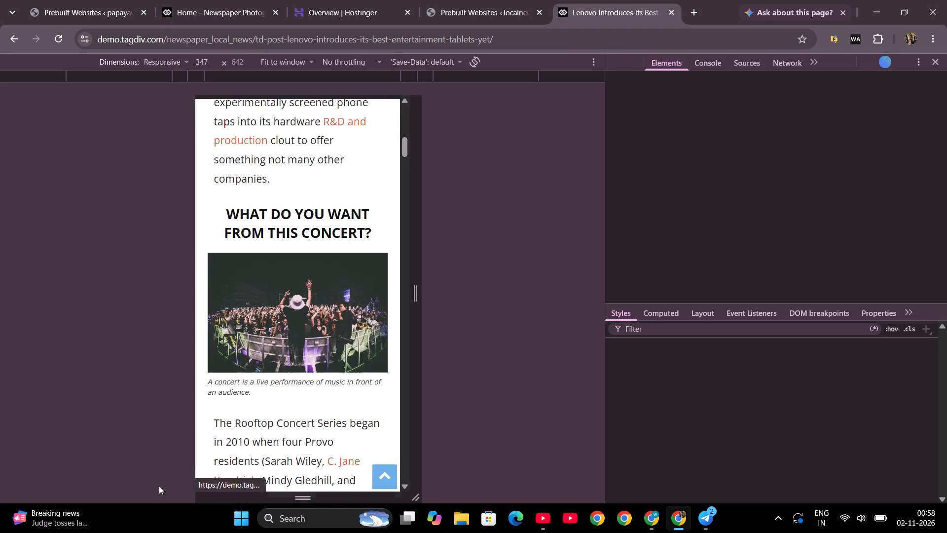
scroll(345, 308, "up", 6)
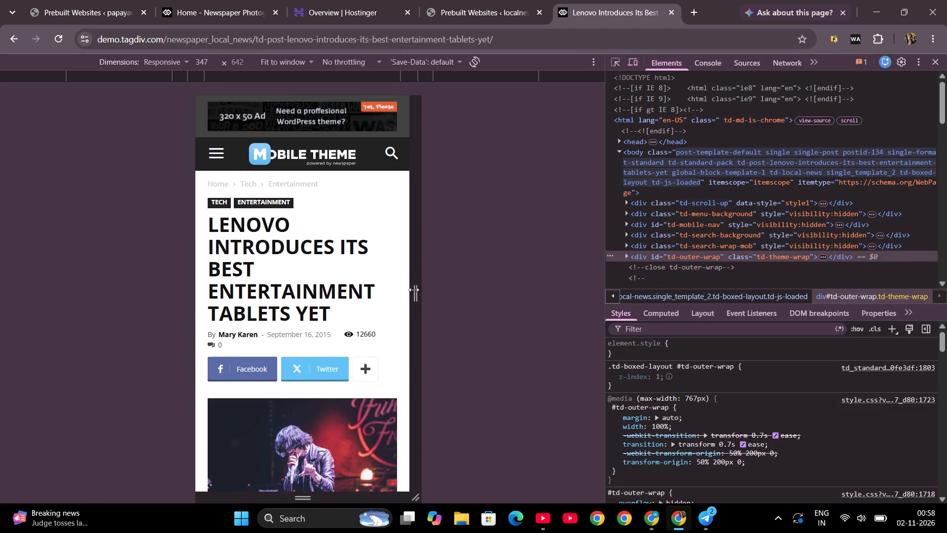
scroll(399, 238, "down", 5)
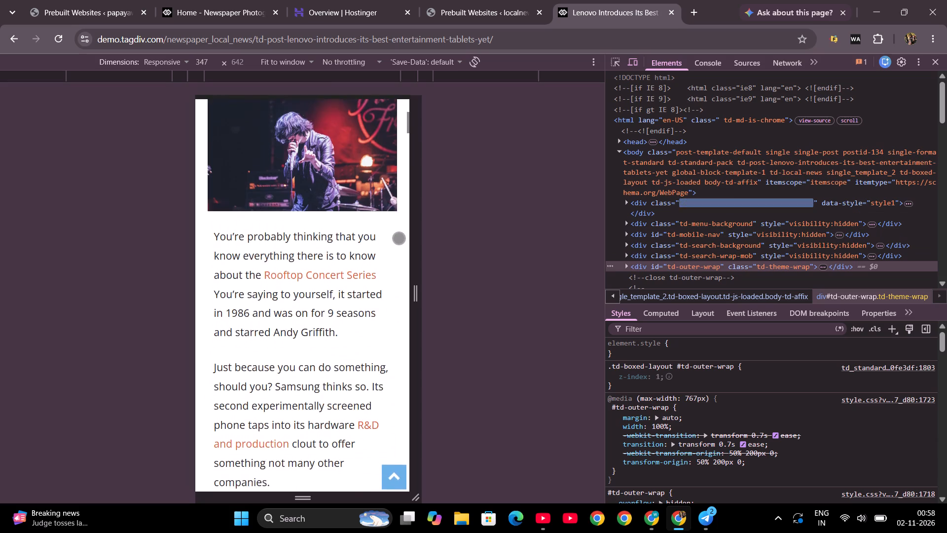
scroll(399, 238, "down", 3)
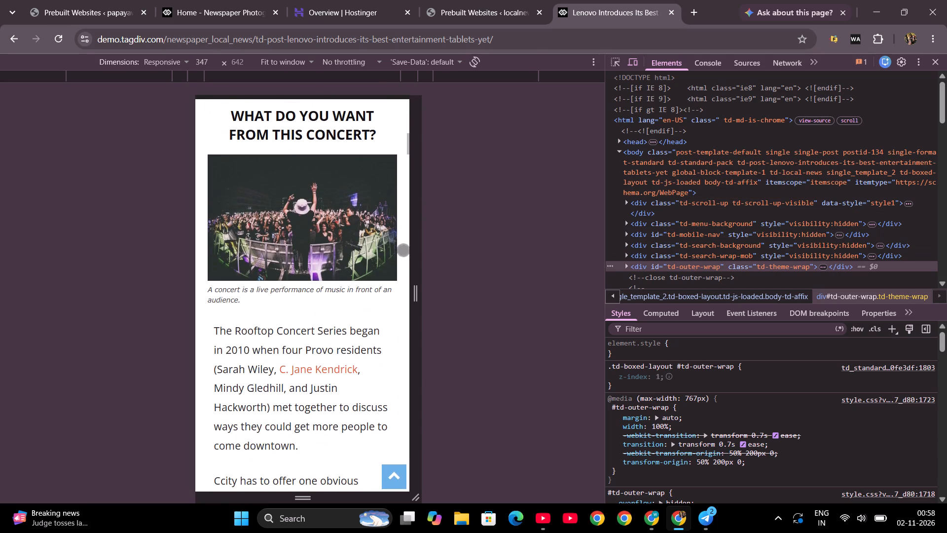
scroll(405, 314, "down", 4)
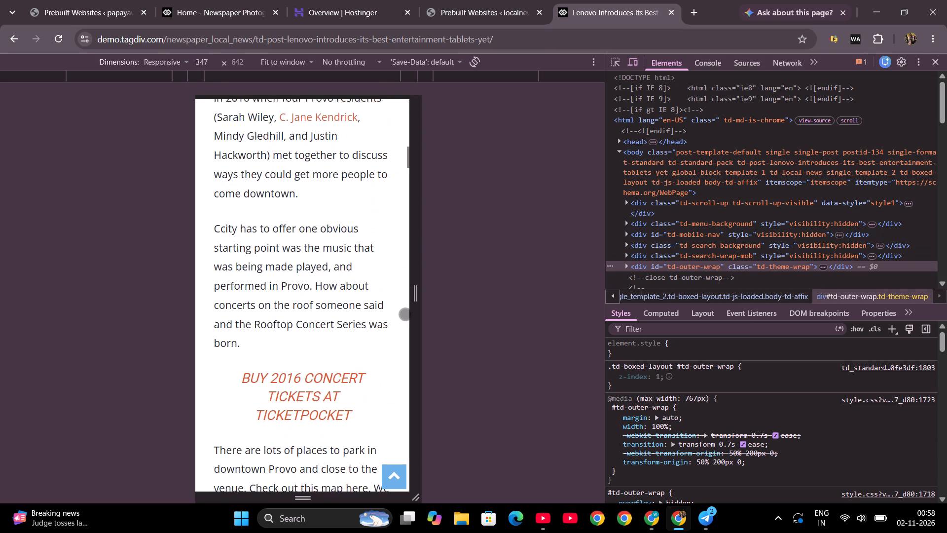
scroll(405, 314, "down", 4)
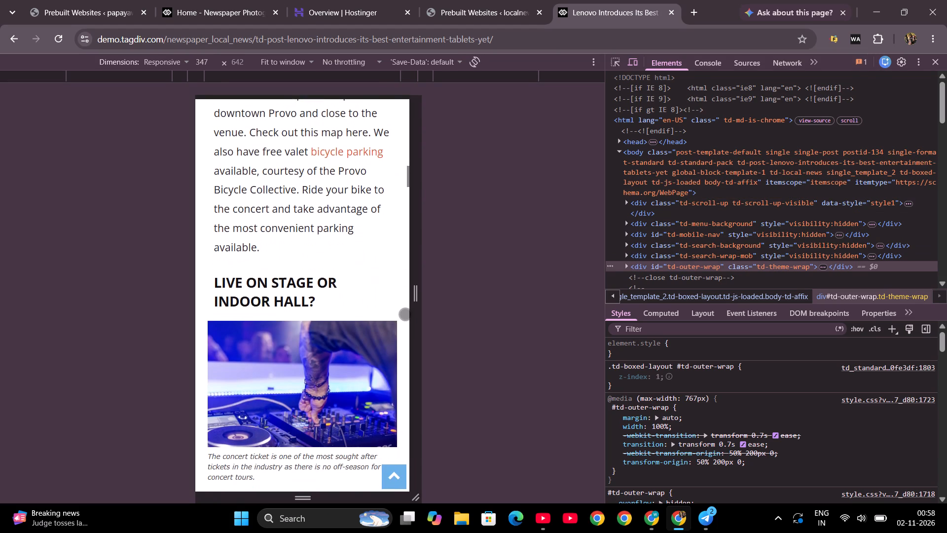
scroll(405, 314, "down", 3)
scroll(405, 314, "up", 9)
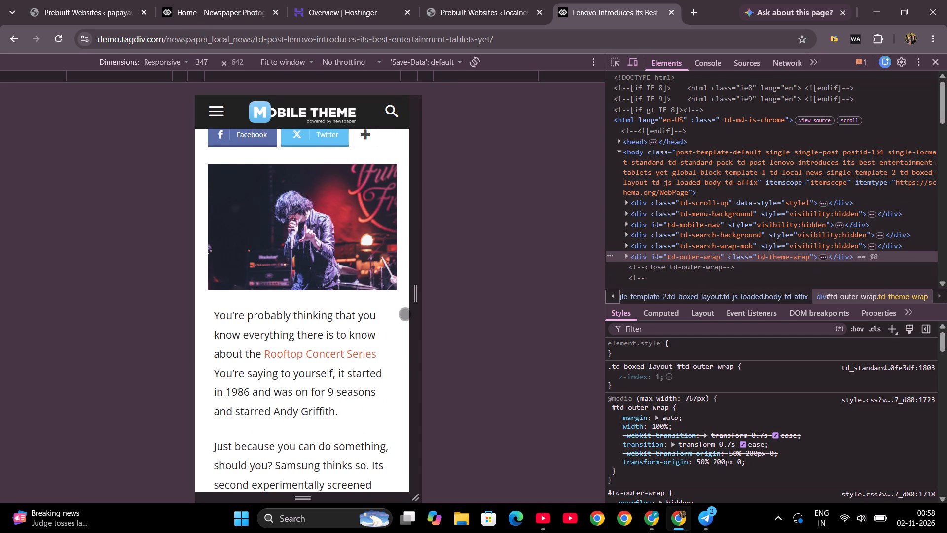
Recheck the Lenovo article's mobile title, share buttons, lead image and opening text, and close the responsive device view.
scroll(405, 314, "up", 2)
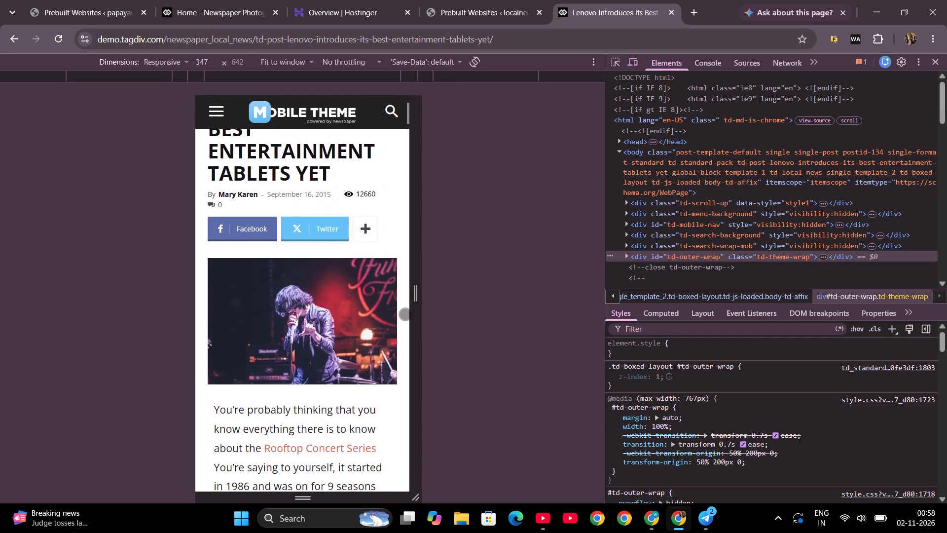
scroll(405, 314, "up", 1)
scroll(405, 314, "down", 4)
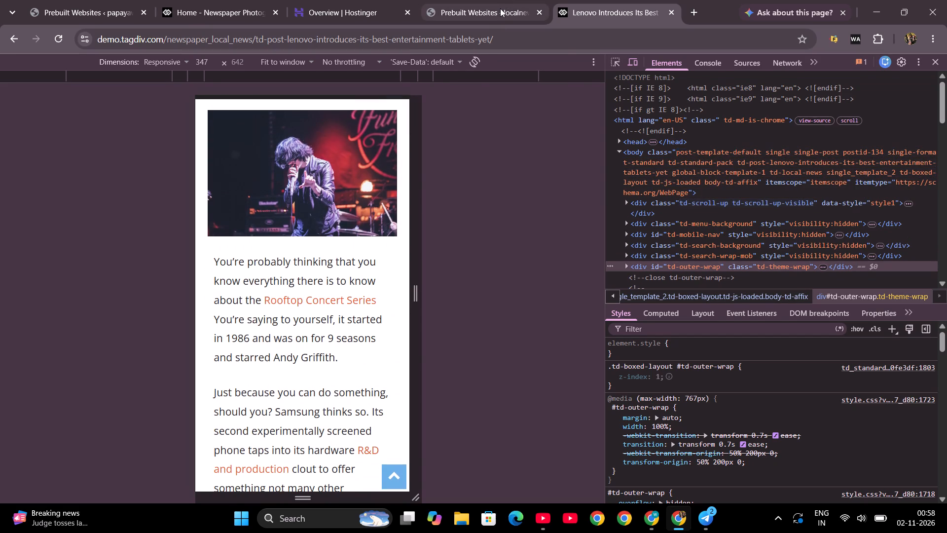
left_click(938, 63)
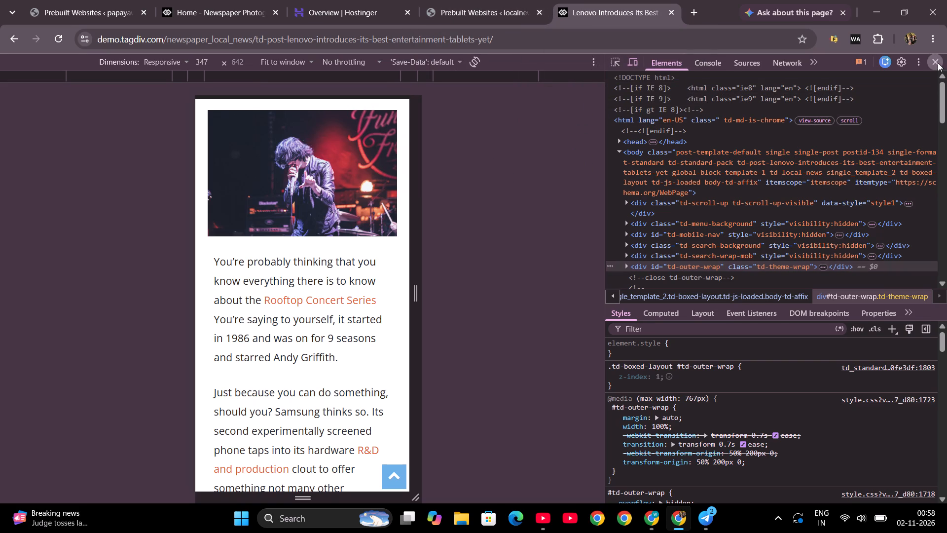
scroll(724, 245, "up", 5)
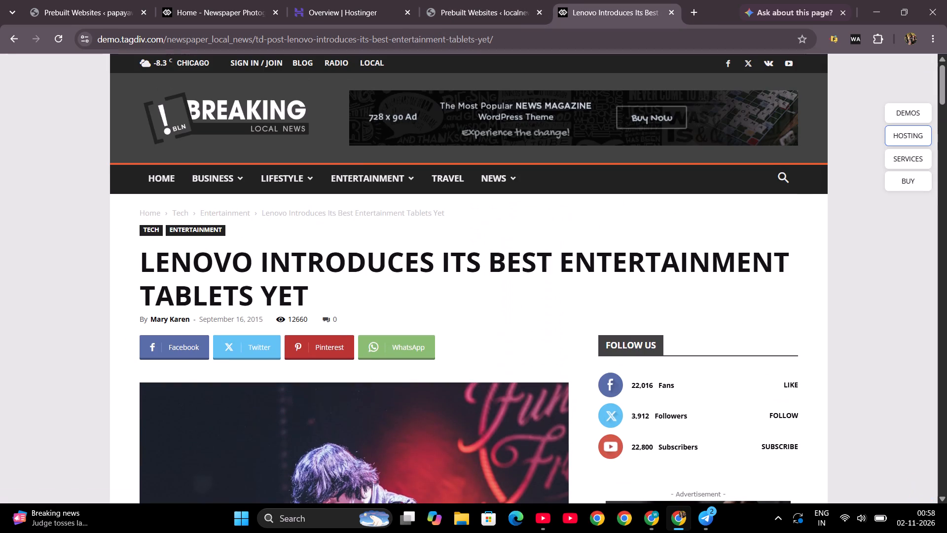
Return to the Local News demo's homepage and look over its desktop layout.
left_click(10, 40)
scroll(455, 228, "down", 4)
scroll(455, 228, "up", 5)
scroll(881, 253, "down", 5)
scroll(851, 275, "up", 4)
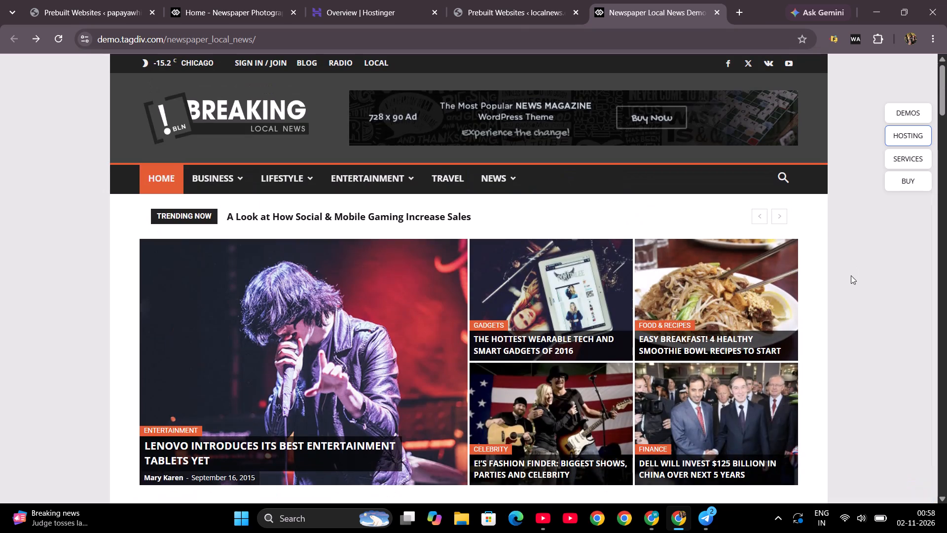
Go back to the prebuilt websites list and open the preview of the Politics demo.
left_click(259, 0)
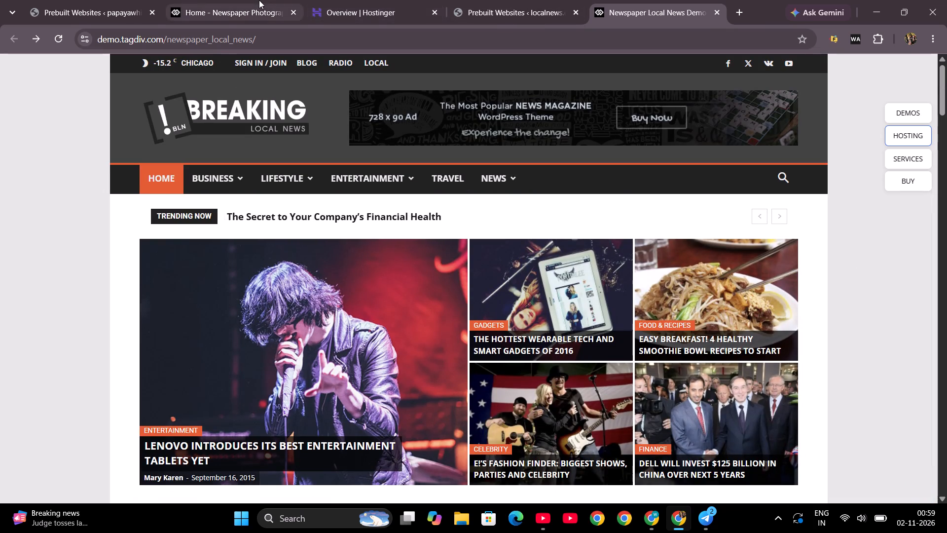
scroll(469, 170, "up", 5)
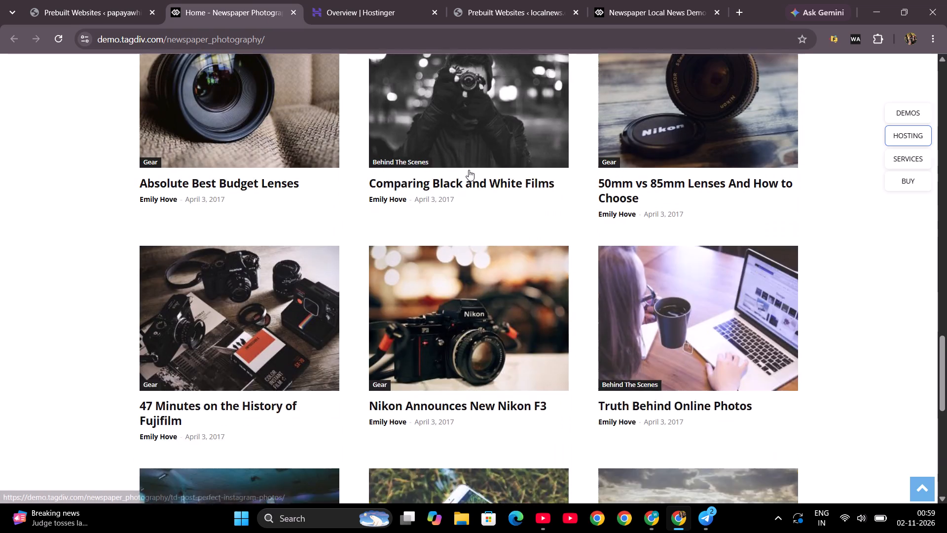
left_click(40, 1)
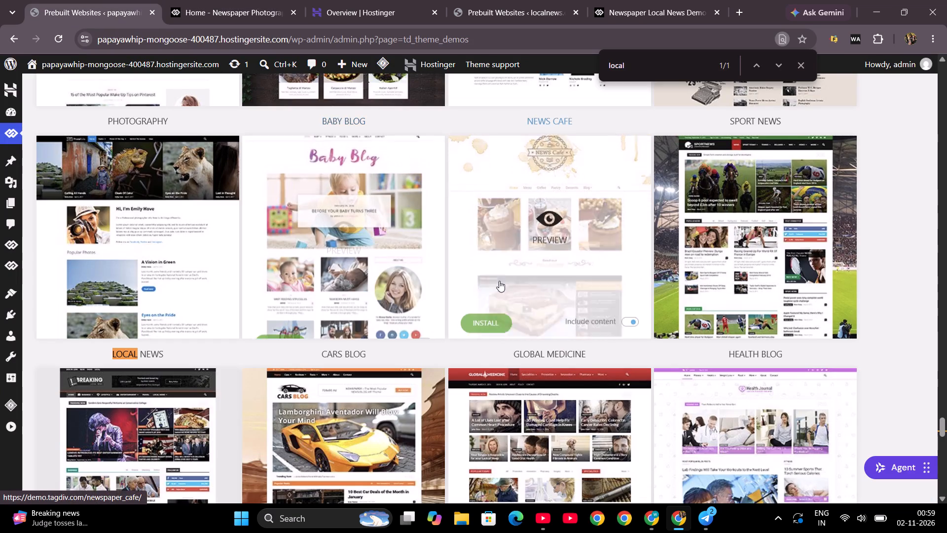
scroll(499, 281, "down", 3)
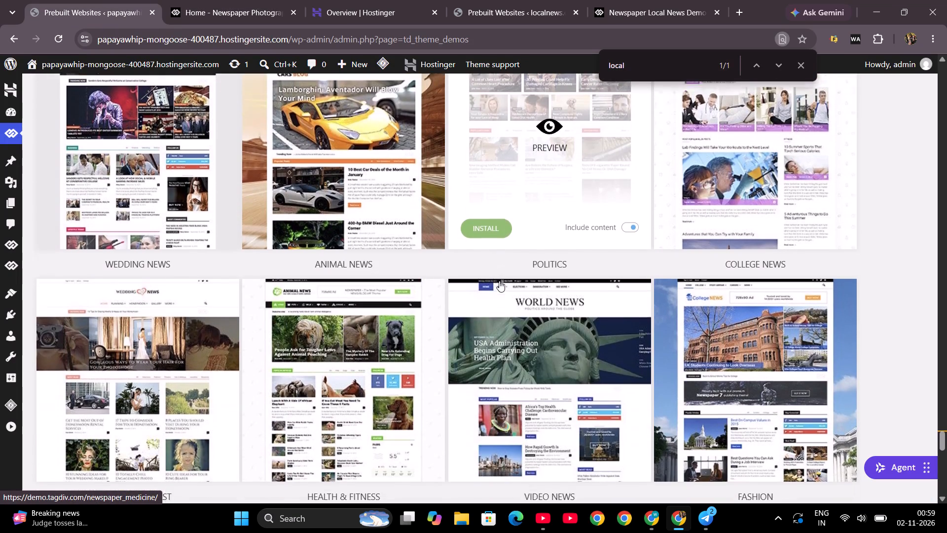
scroll(499, 281, "down", 3)
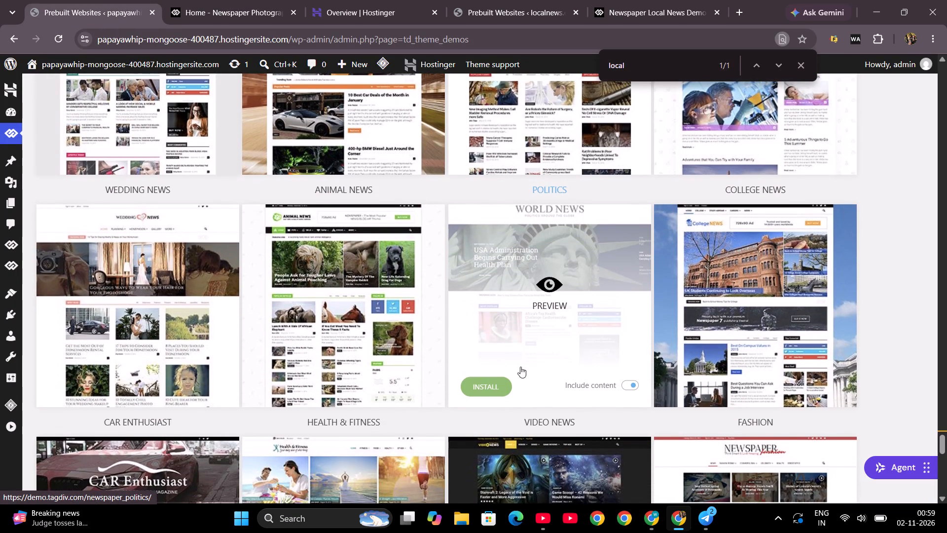
scroll(392, 360, "down", 1)
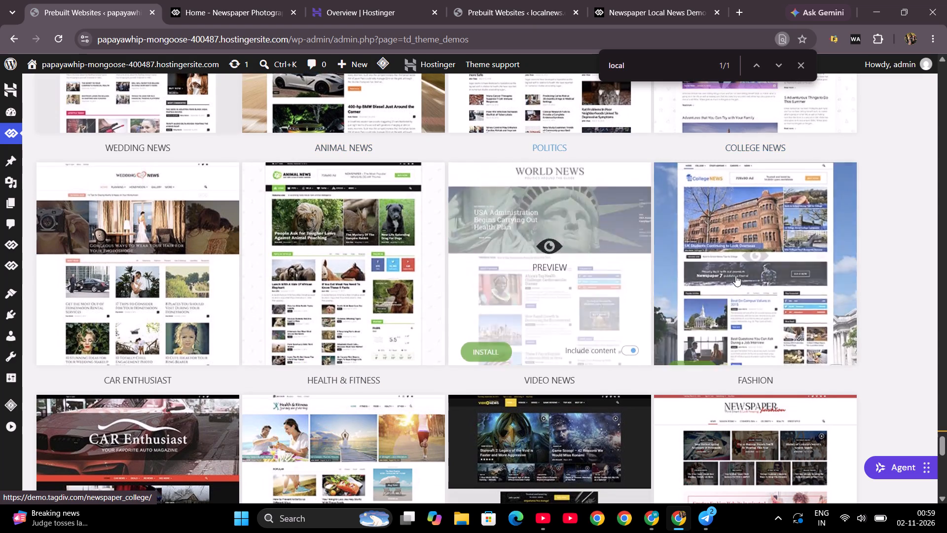
left_click(548, 258)
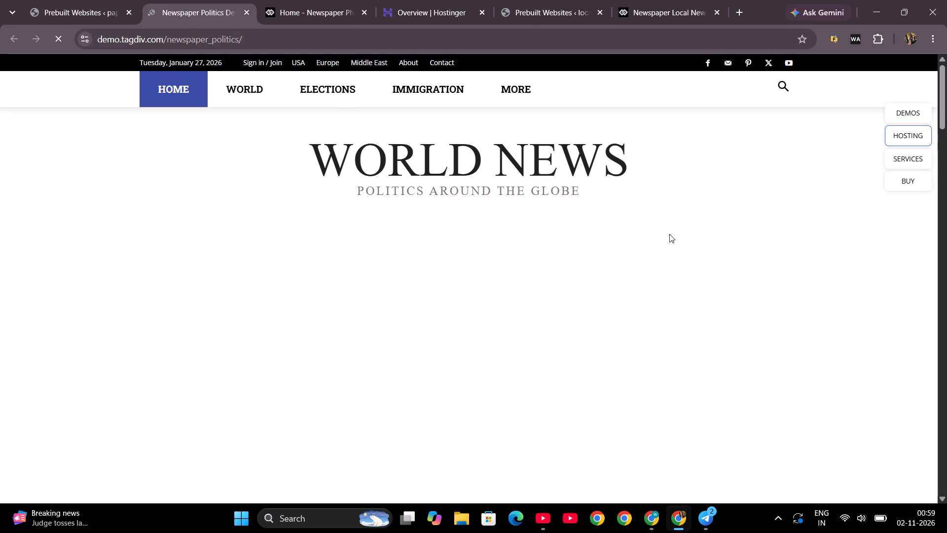
Look over the Politics demo's desktop homepage, including its header, Most Popular list, sidebar and Video News section.
scroll(801, 312, "down", 5)
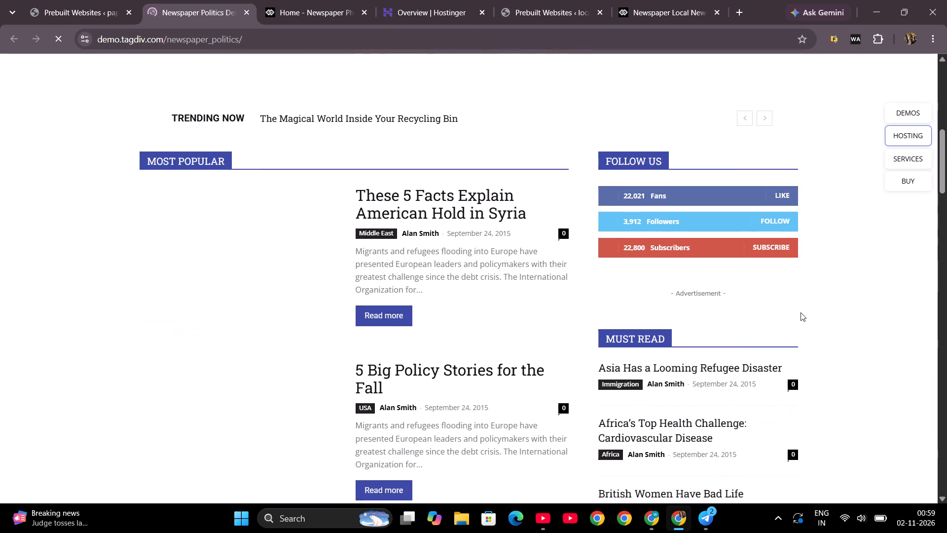
scroll(853, 299, "down", 4)
scroll(853, 299, "up", 4)
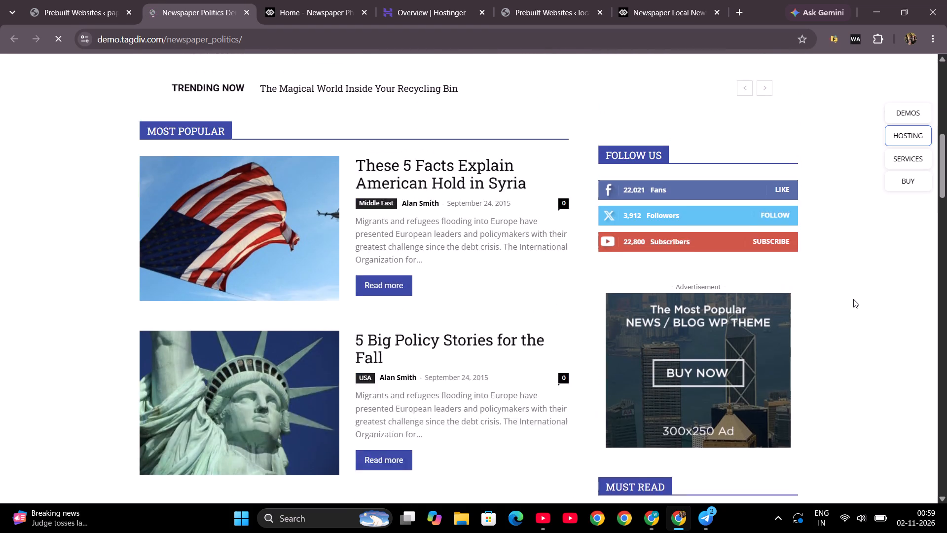
scroll(852, 280, "up", 4)
scroll(852, 280, "down", 3)
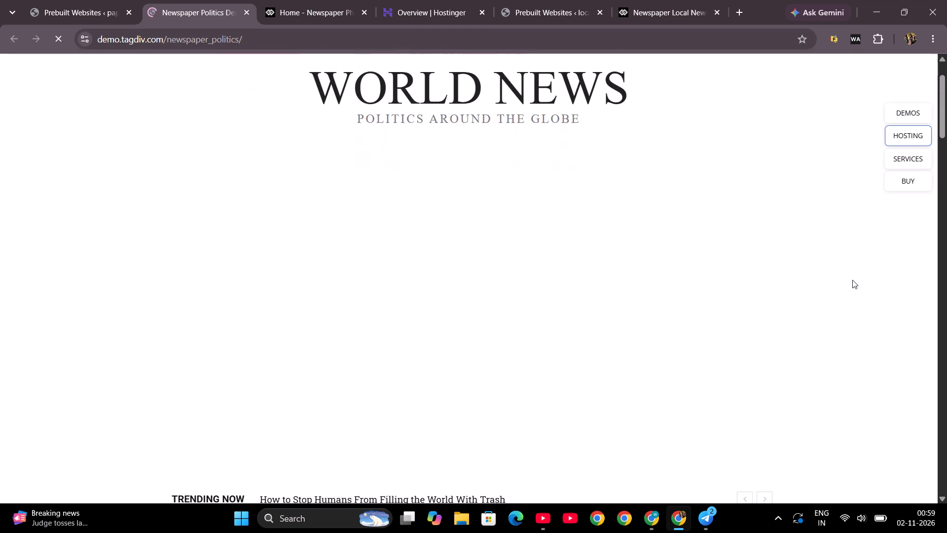
scroll(852, 280, "down", 7)
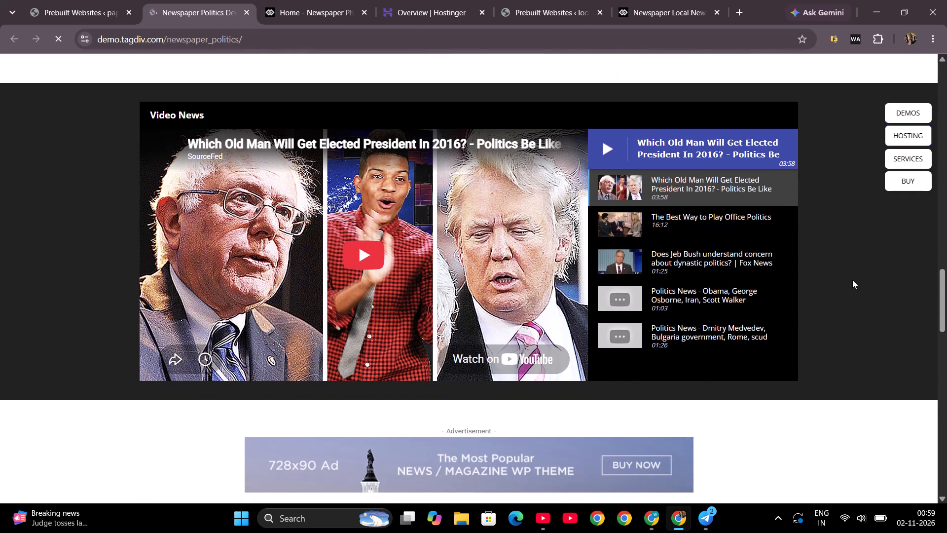
scroll(860, 336, "down", 7)
scroll(860, 336, "up", 7)
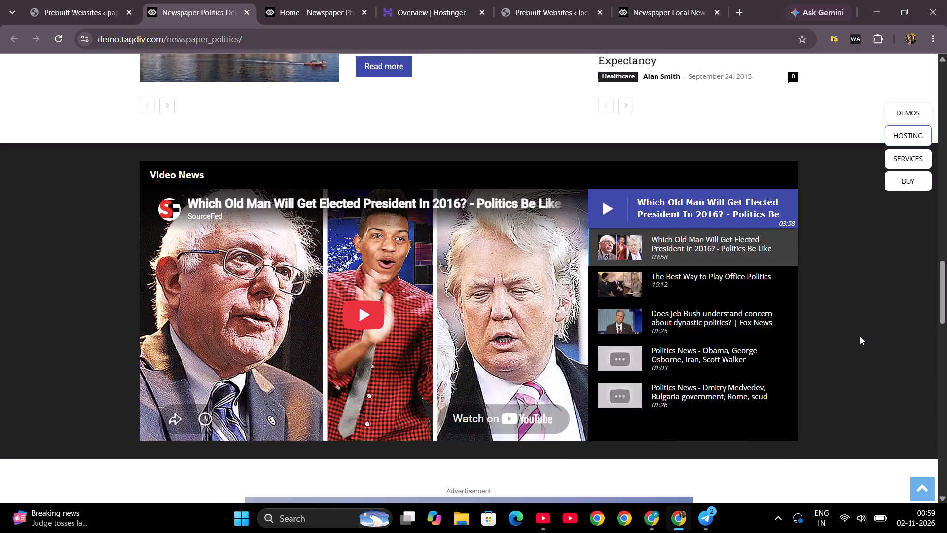
scroll(860, 336, "up", 6)
scroll(213, 232, "up", 3)
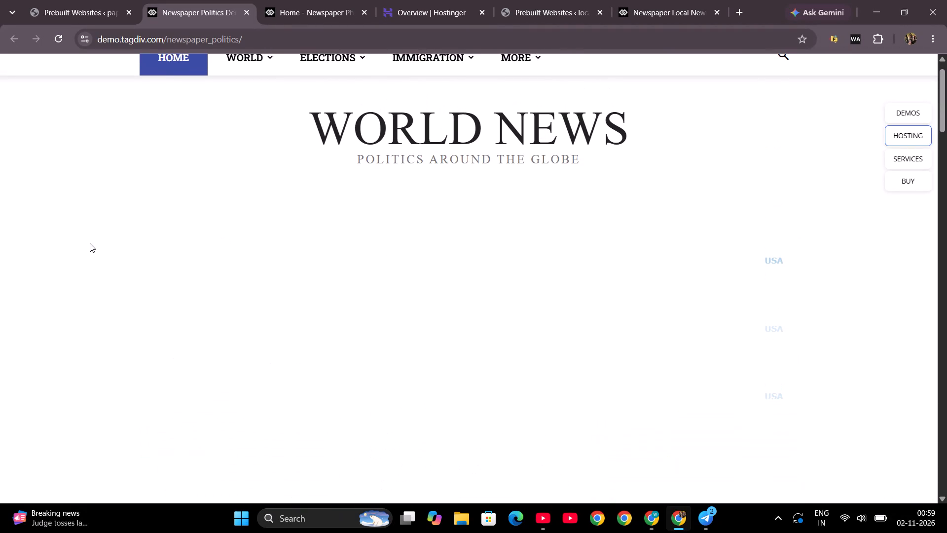
Inspect the Politics demo in the responsive device view and examine its mobile homepage from the header through Video News.
right_click(91, 243)
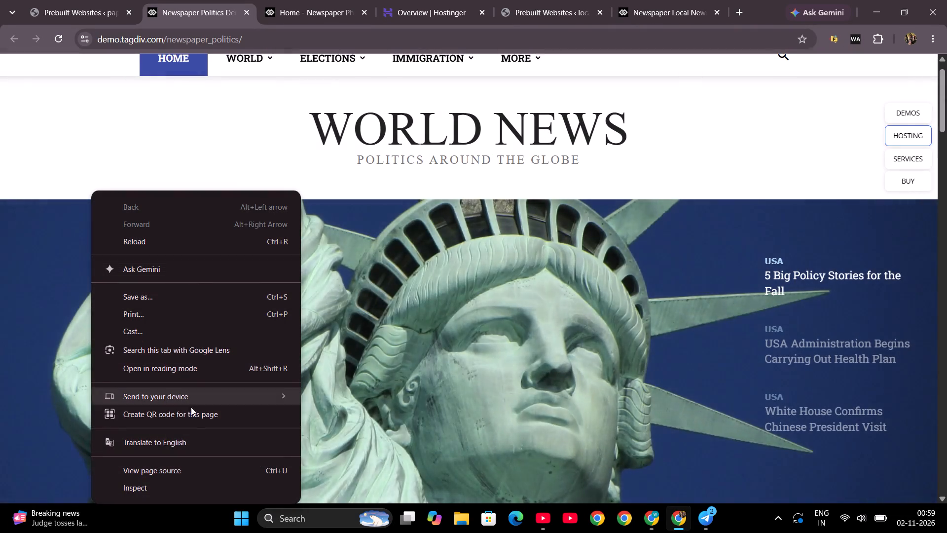
left_click(152, 488)
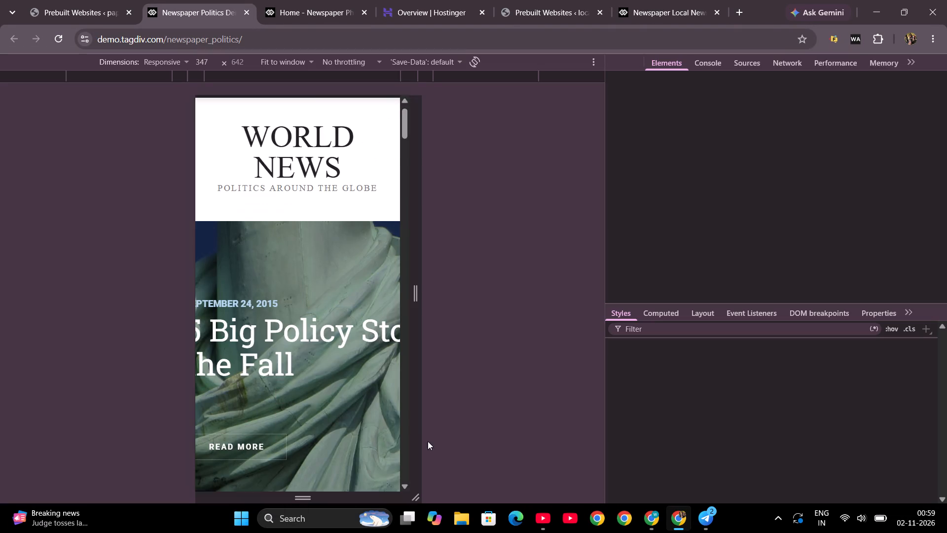
scroll(322, 304, "down", 3)
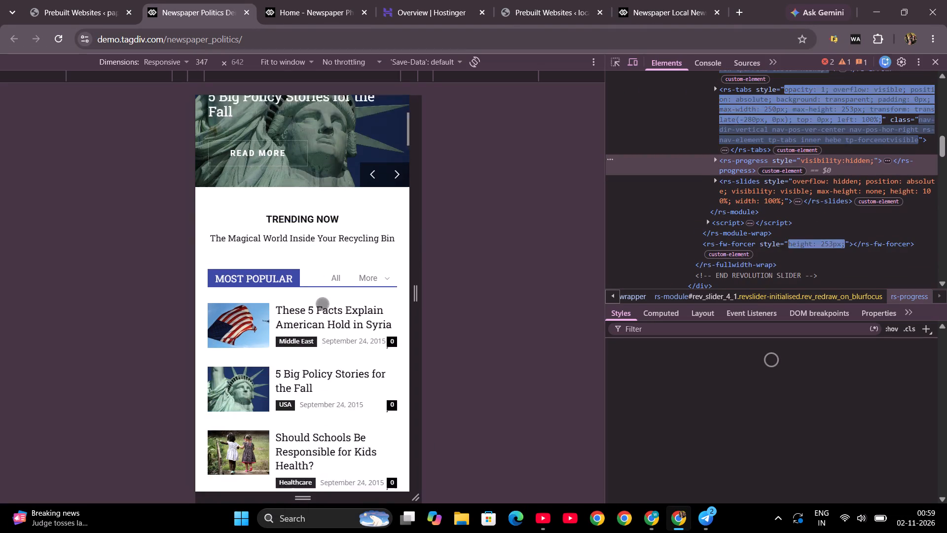
scroll(322, 304, "down", 7)
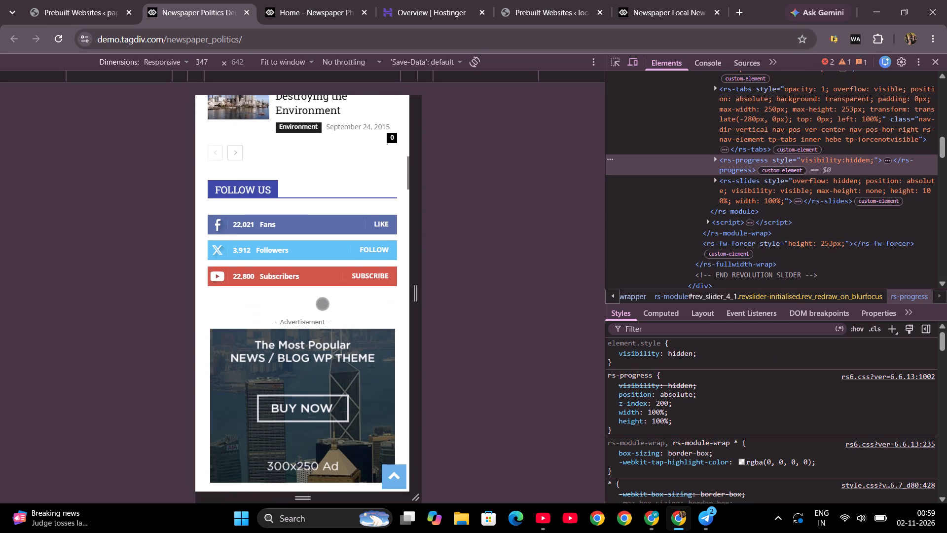
scroll(322, 304, "down", 5)
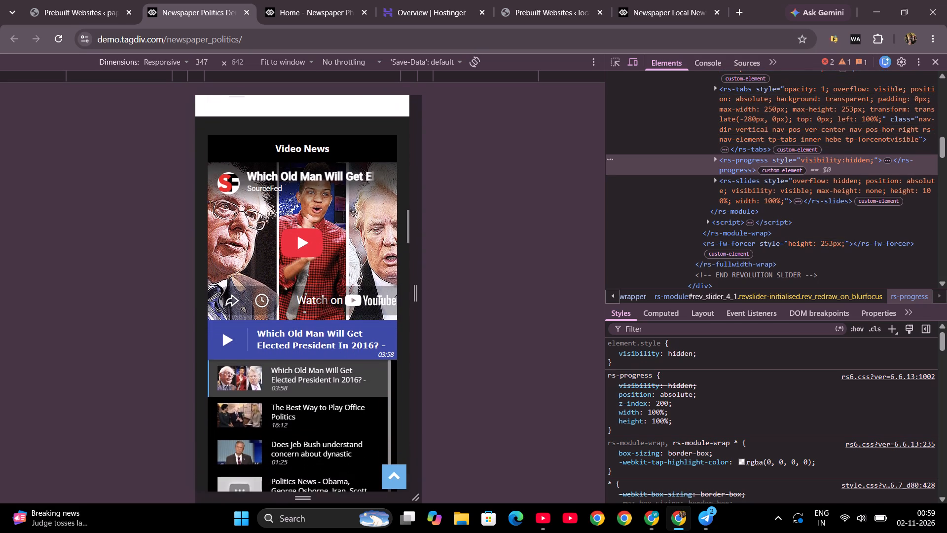
scroll(322, 304, "down", 2)
scroll(322, 304, "up", 13)
scroll(322, 304, "down", 1)
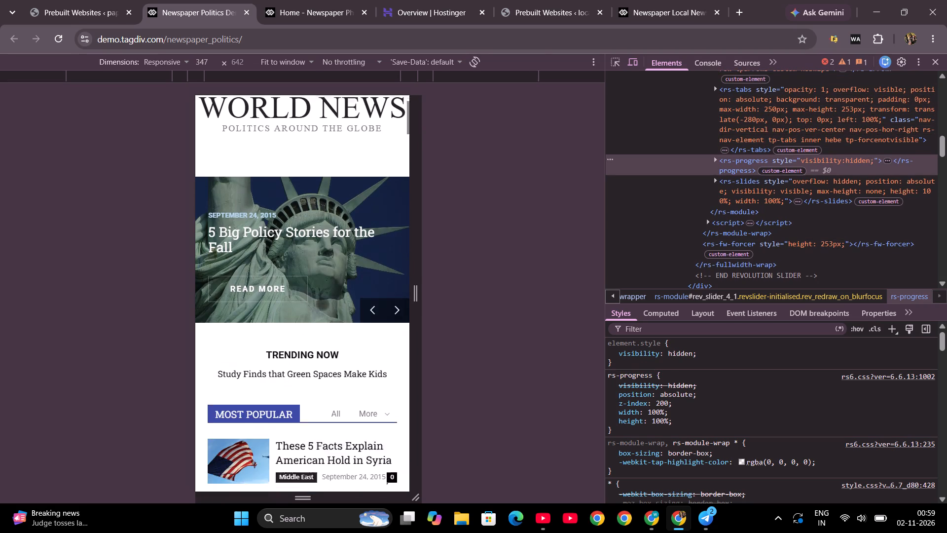
scroll(322, 304, "down", 2)
scroll(299, 225, "up", 4)
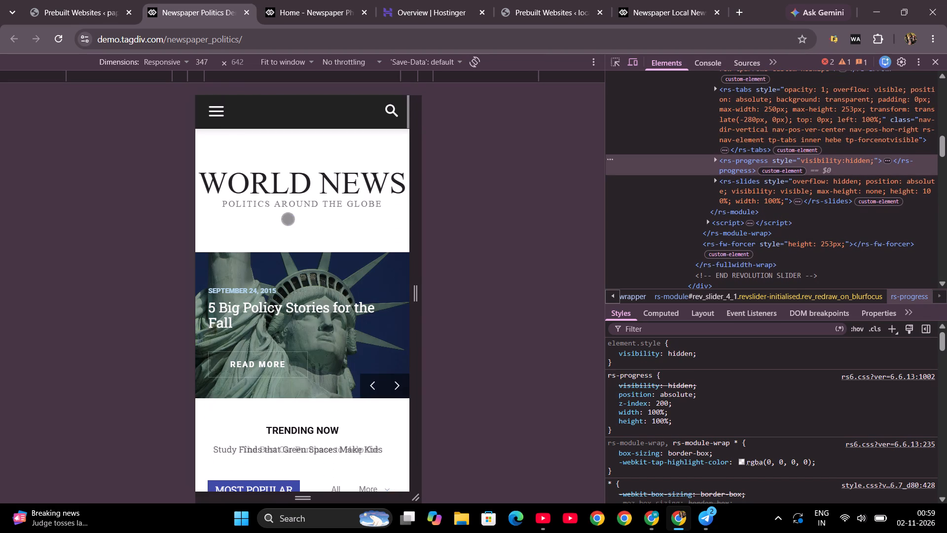
Recheck the Politics demo's mobile slider, Most Popular list and Follow Us block, and close the responsive device view.
scroll(322, 265, "down", 1)
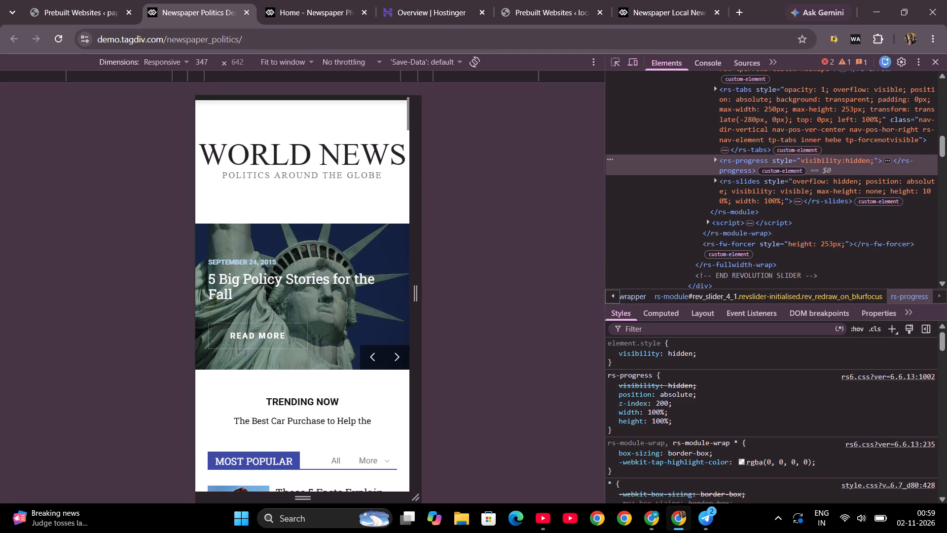
scroll(322, 265, "down", 3)
scroll(275, 275, "down", 1)
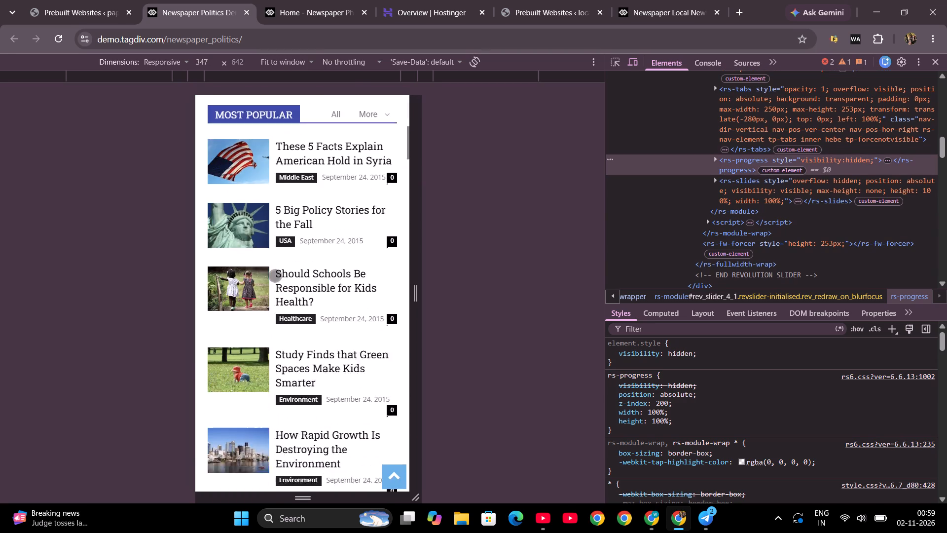
scroll(275, 275, "down", 5)
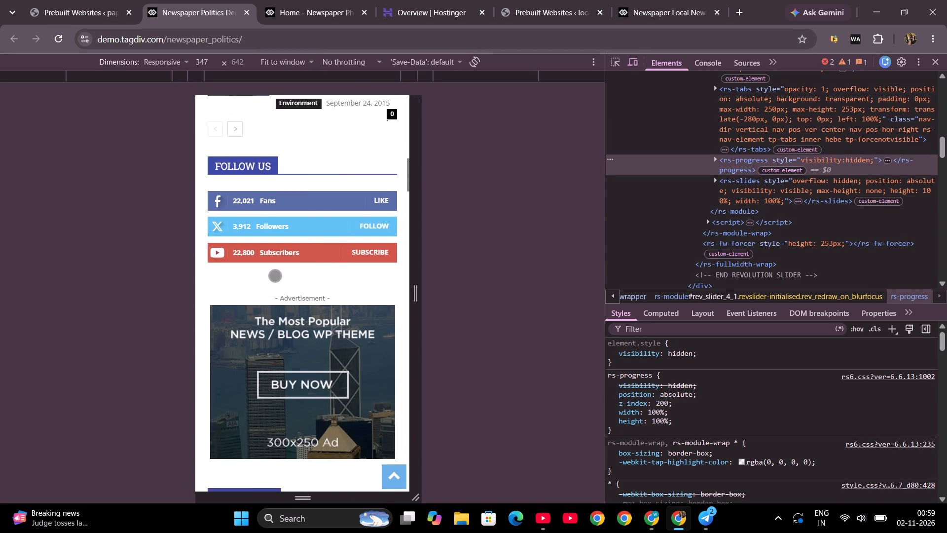
scroll(275, 275, "up", 6)
scroll(275, 275, "down", 3)
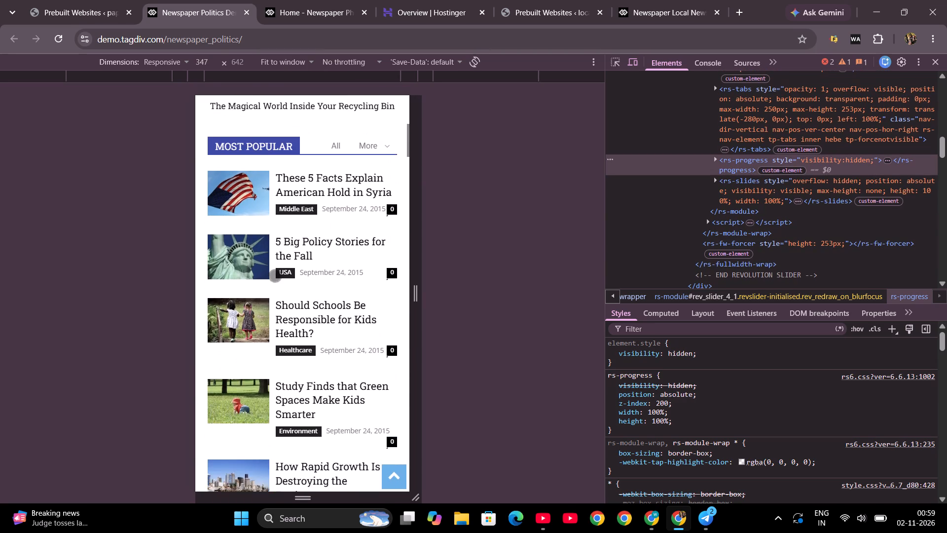
scroll(275, 275, "up", 3)
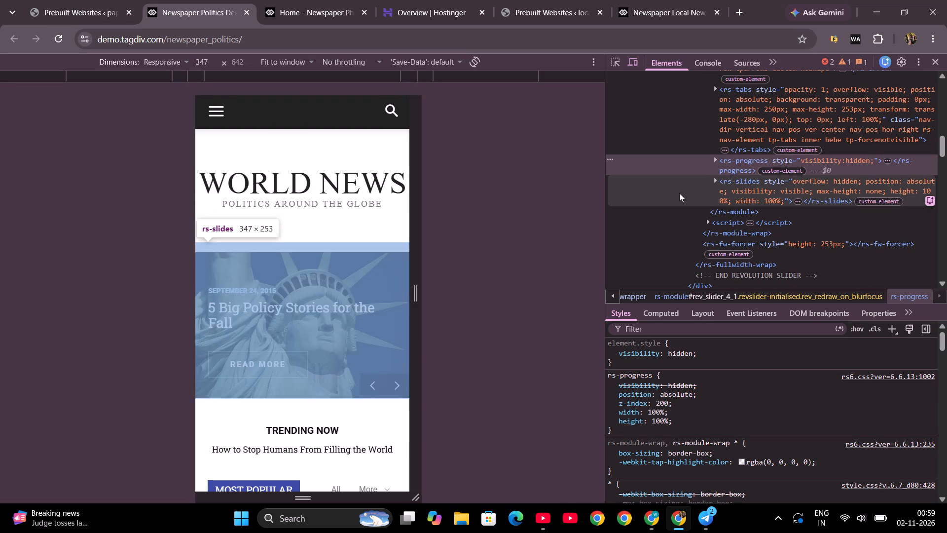
left_click(938, 62)
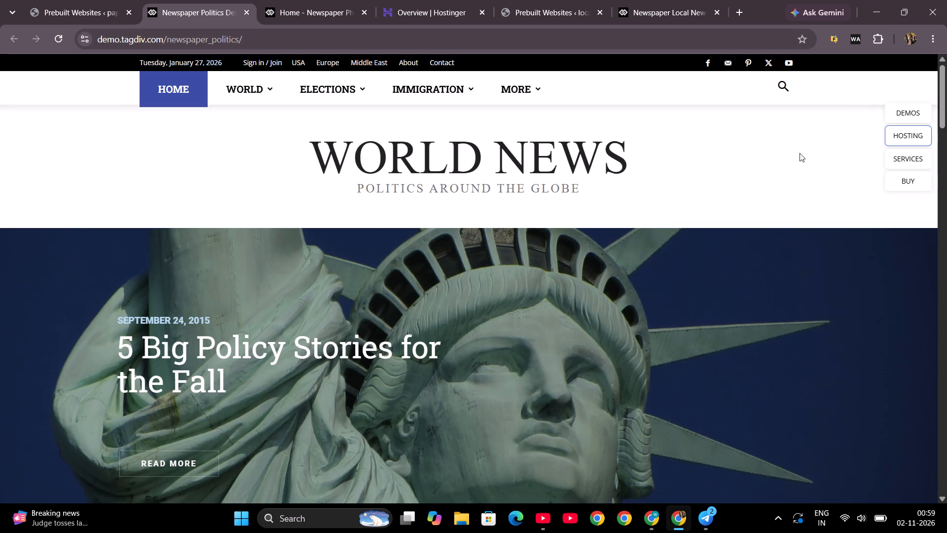
Review the Politics demo's desktop homepage again, from the Most Popular section to the footer and back.
scroll(680, 228, "down", 5)
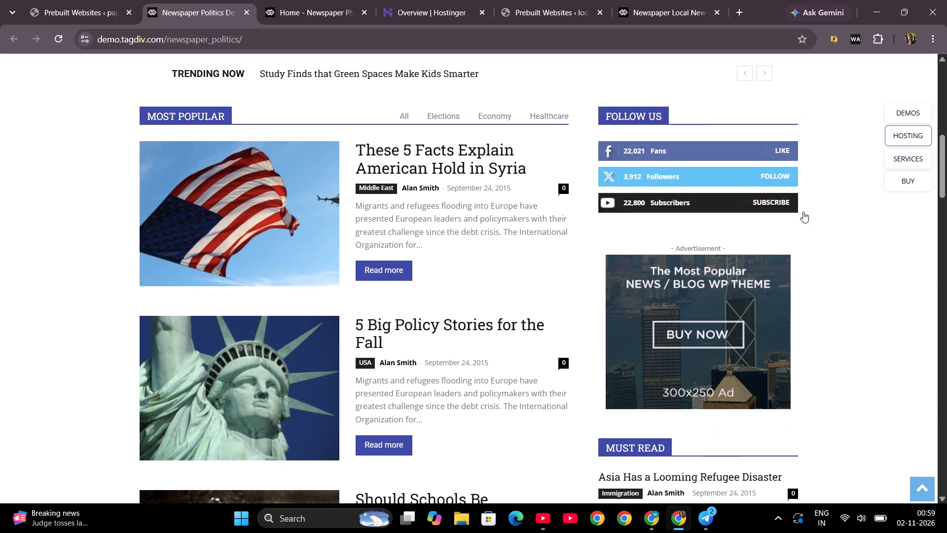
scroll(838, 282, "down", 7)
scroll(838, 282, "up", 1)
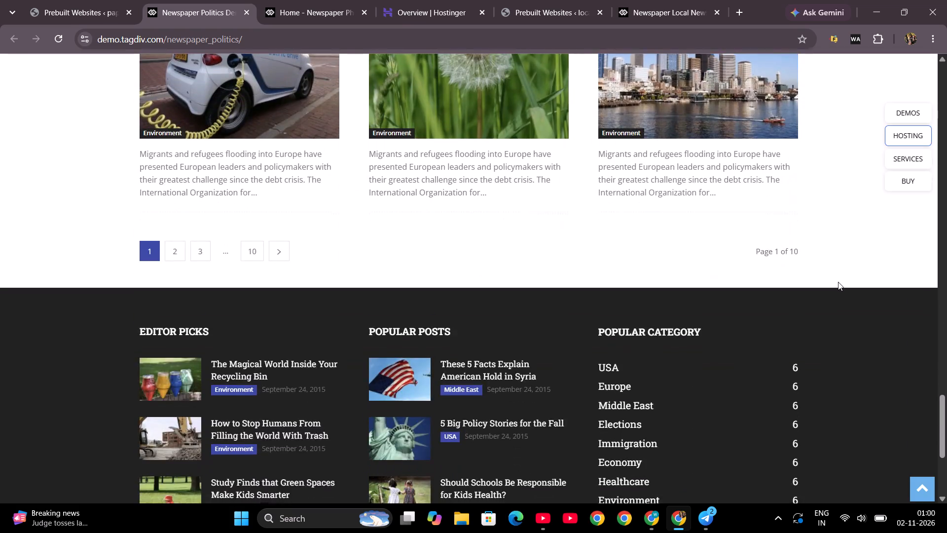
scroll(838, 282, "up", 2)
scroll(838, 282, "down", 3)
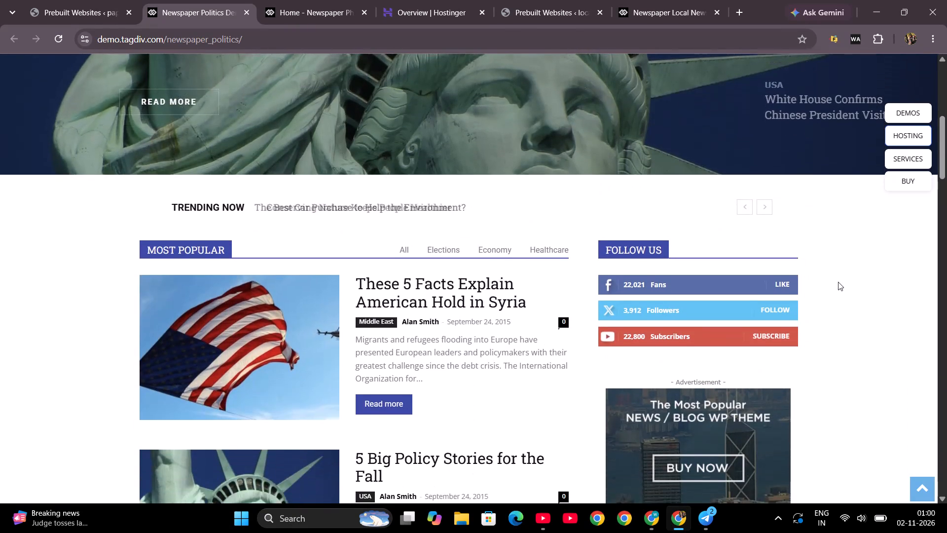
Inspect the Politics demo in the responsive device view and look over its mobile homepage from Most Popular through Latest Articles.
scroll(838, 282, "down", 2)
scroll(838, 282, "up", 1)
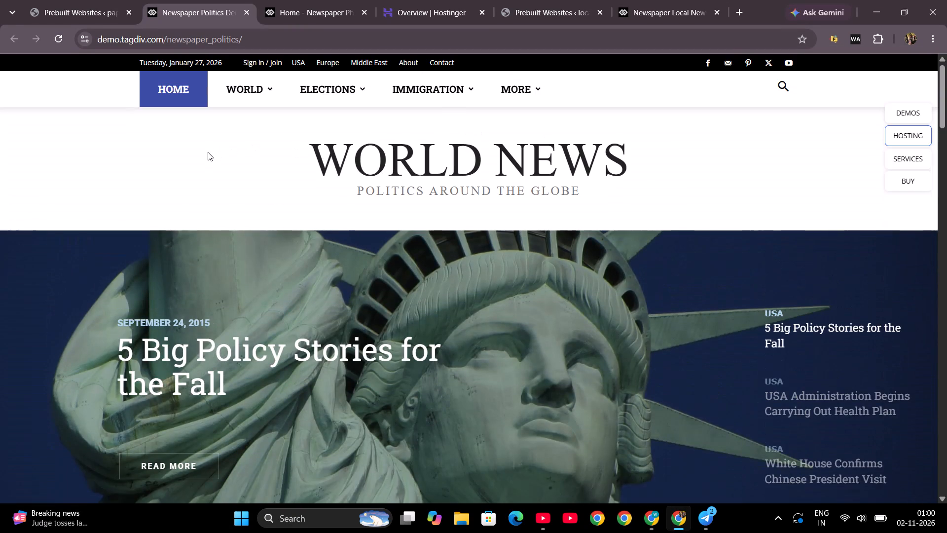
right_click(208, 152)
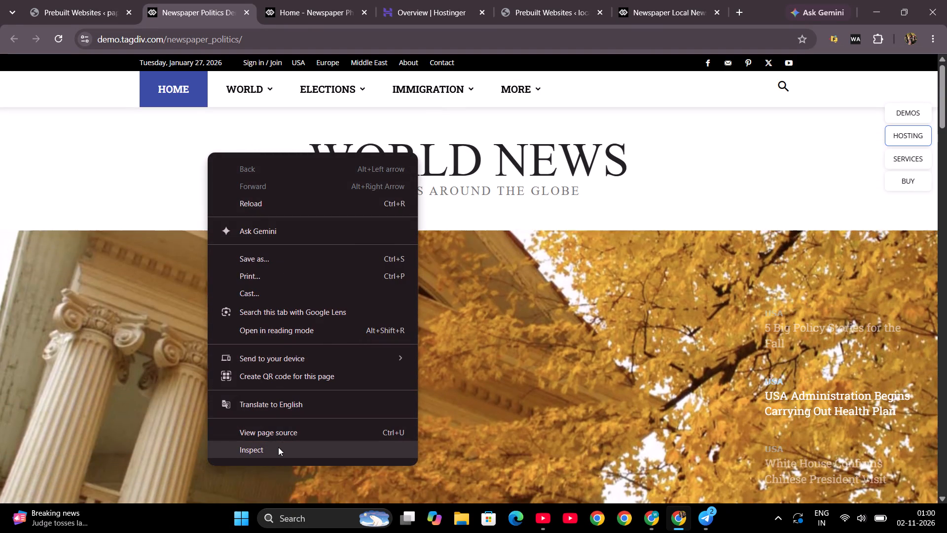
left_click(278, 447)
scroll(307, 310, "down", 5)
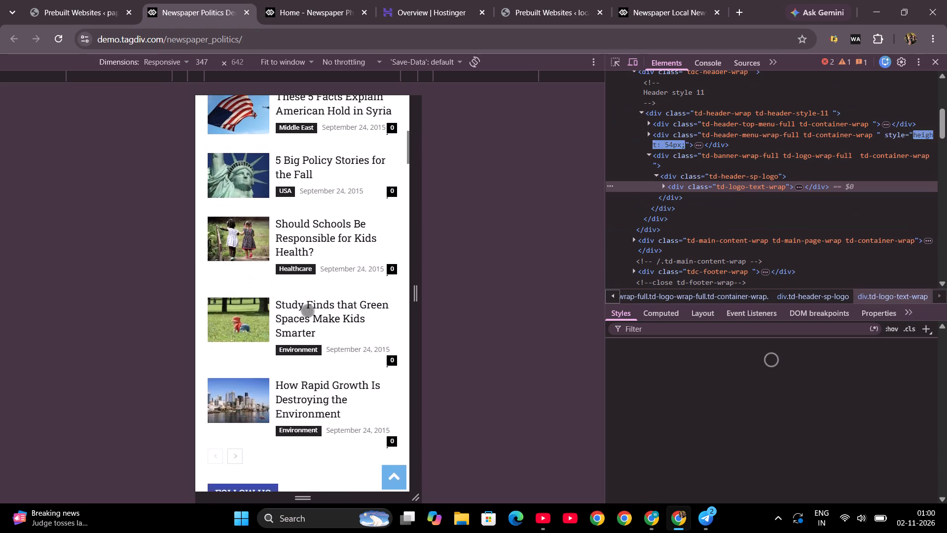
scroll(307, 310, "down", 9)
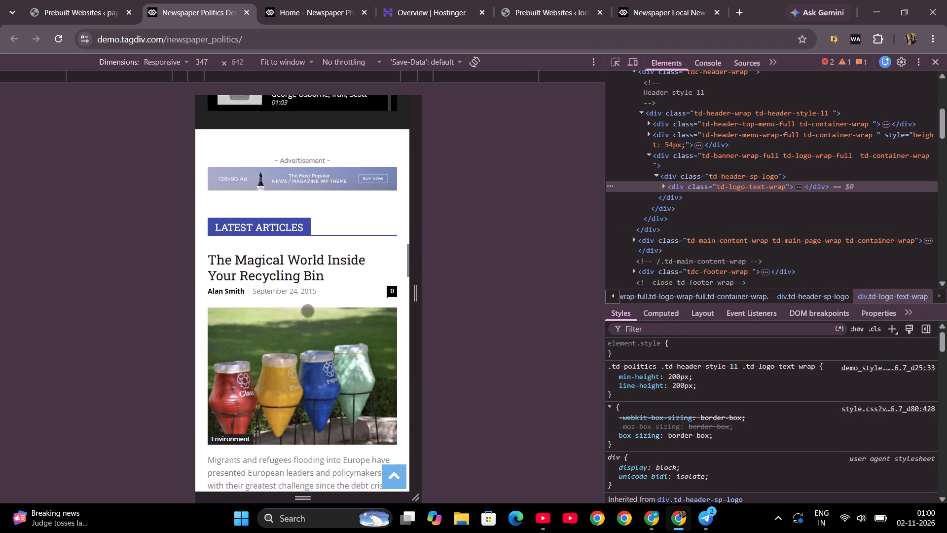
scroll(307, 310, "down", 3)
scroll(307, 310, "up", 1)
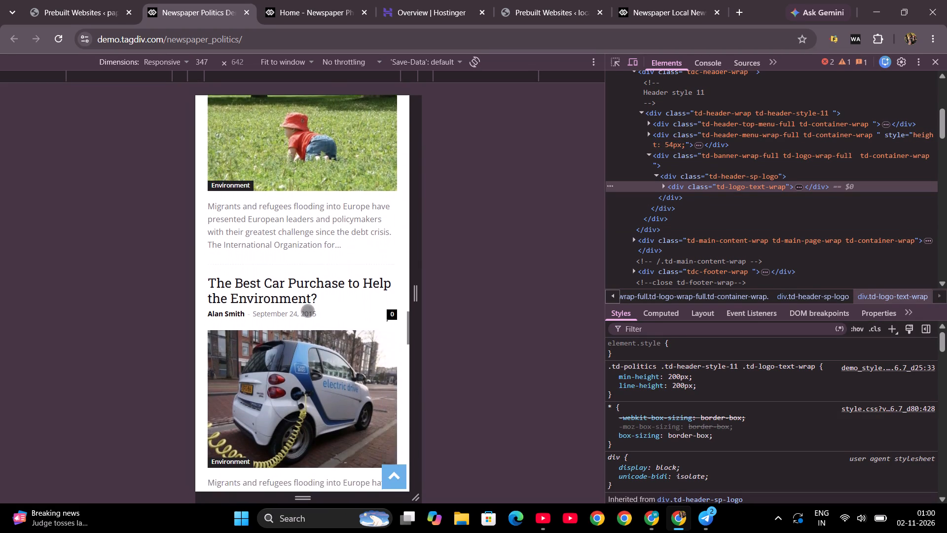
scroll(307, 310, "up", 3)
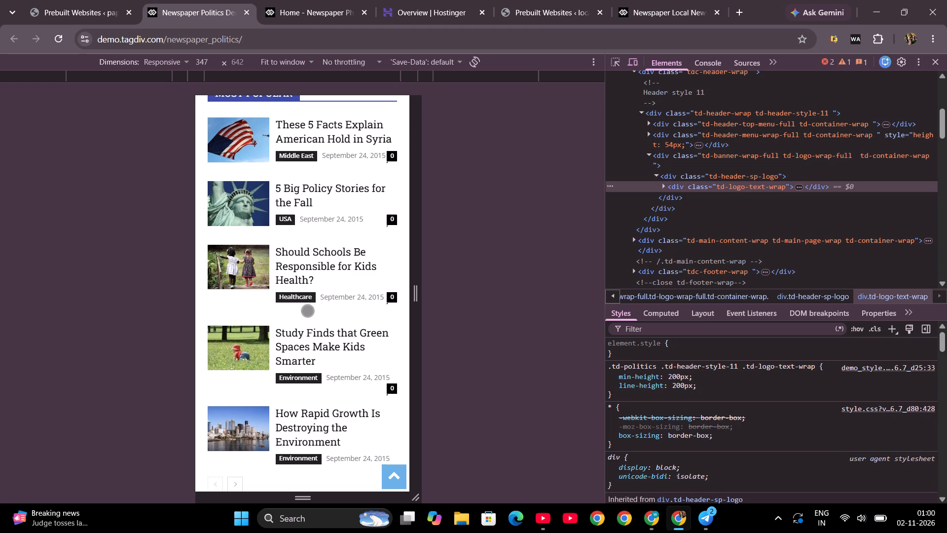
Examine the Politics demo's mobile homepage from Video News down to the footer, and close the responsive device view.
scroll(307, 310, "down", 5)
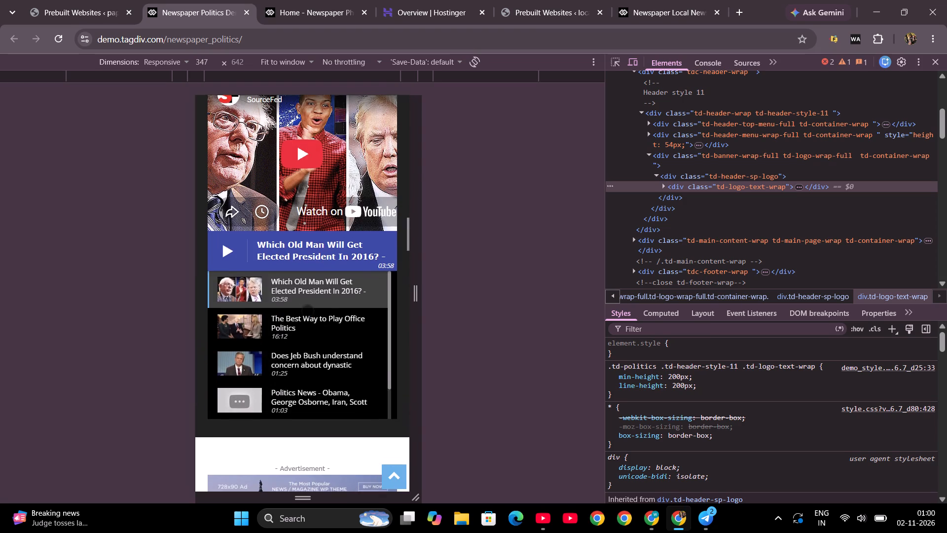
scroll(307, 310, "down", 6)
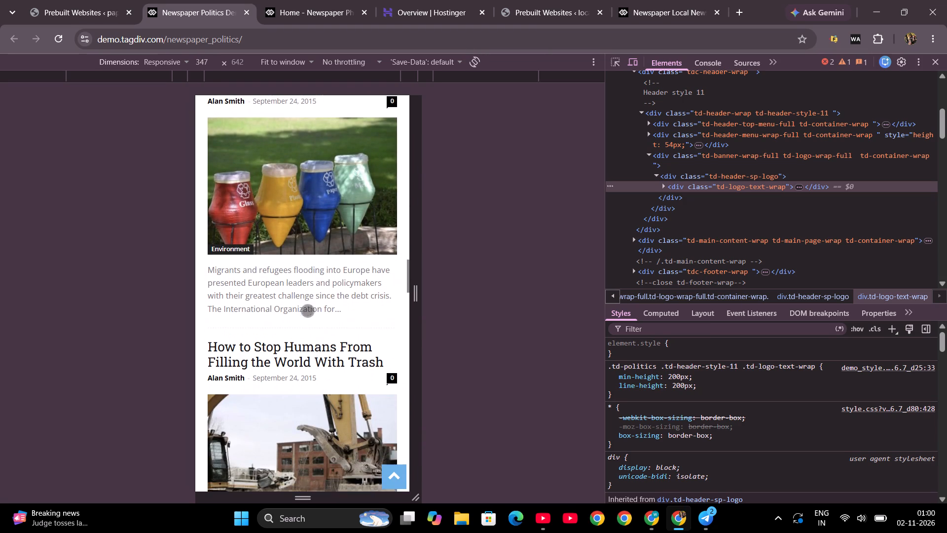
scroll(307, 310, "down", 6)
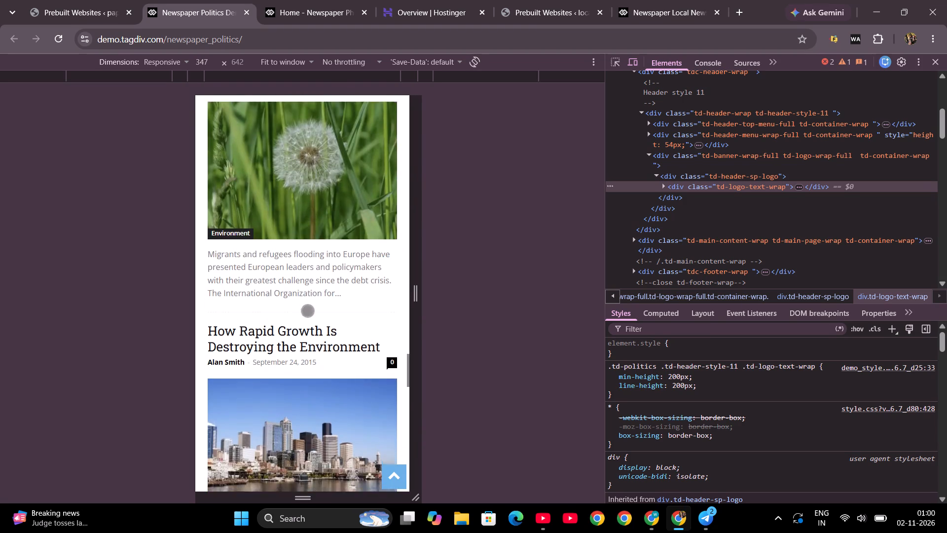
scroll(307, 310, "down", 1)
scroll(361, 295, "down", 2)
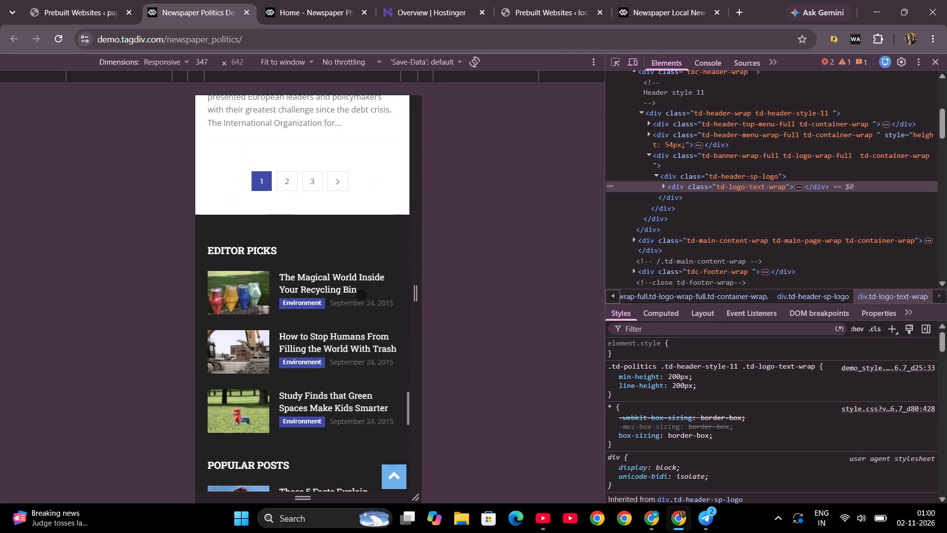
scroll(361, 295, "down", 5)
scroll(361, 295, "up", 1)
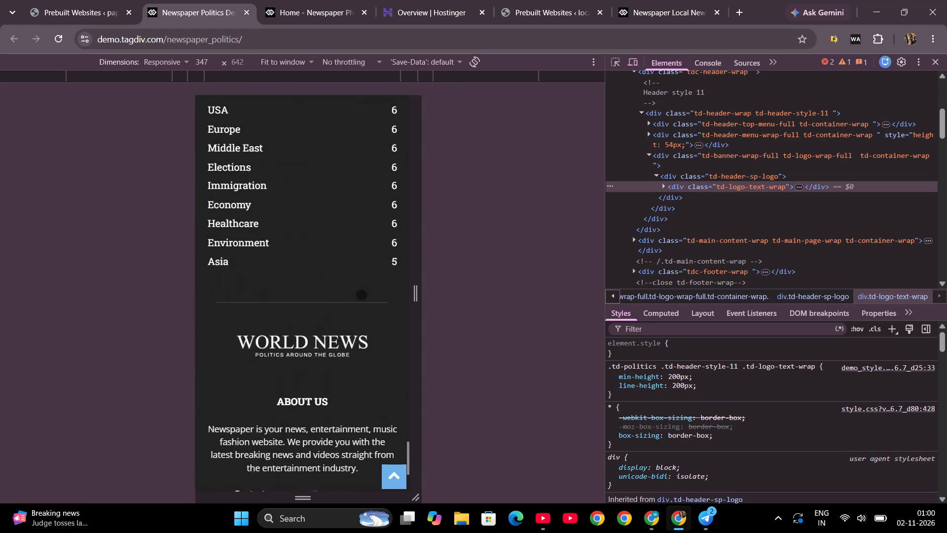
scroll(361, 295, "up", 1)
scroll(392, 264, "up", 13)
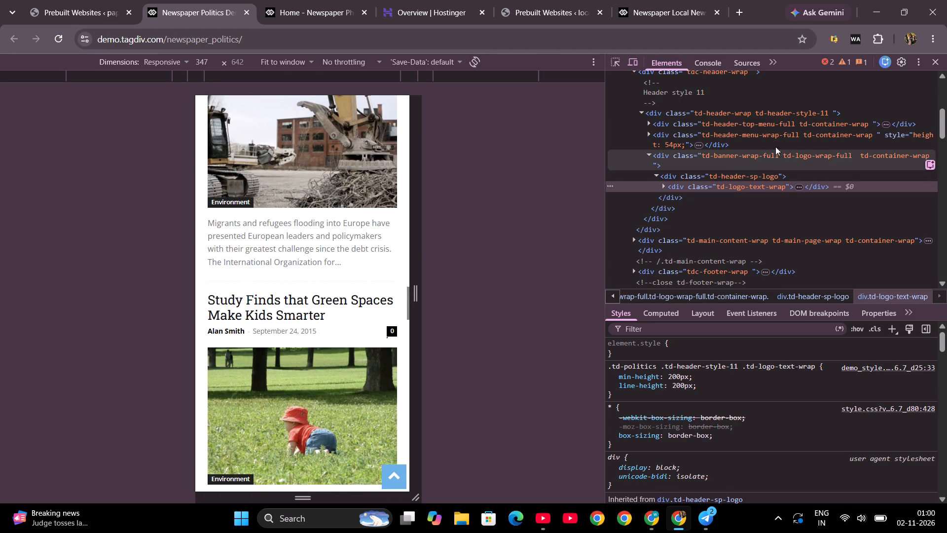
left_click(935, 62)
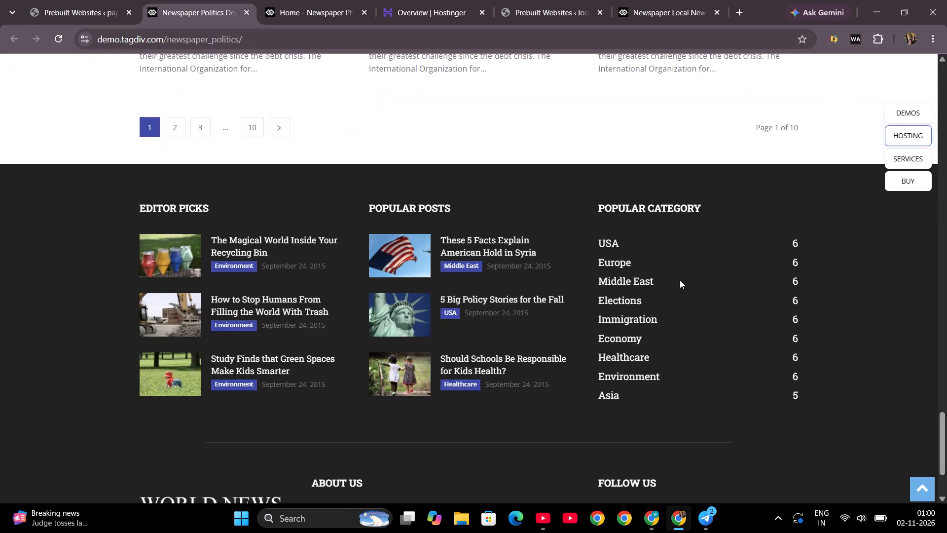
Save the Politics demo homepage as a landscape PDF of all pages in Downloads, checking its print preview first.
scroll(805, 235, "up", 15)
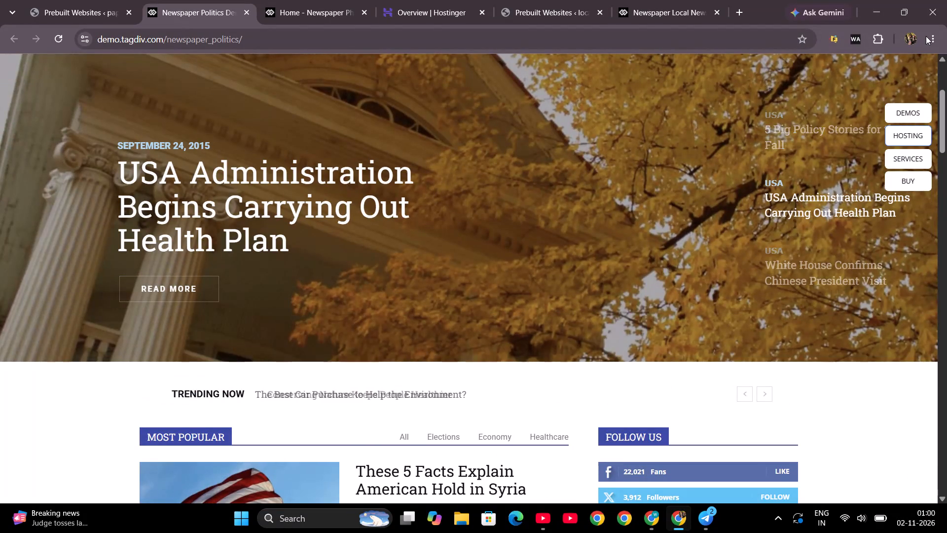
left_click(928, 36)
left_click(838, 313)
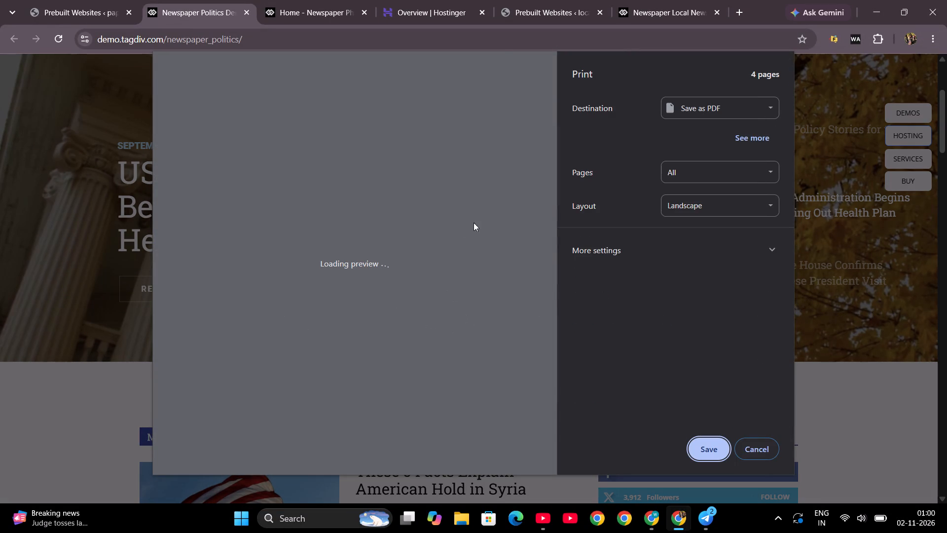
scroll(468, 265, "down", 5)
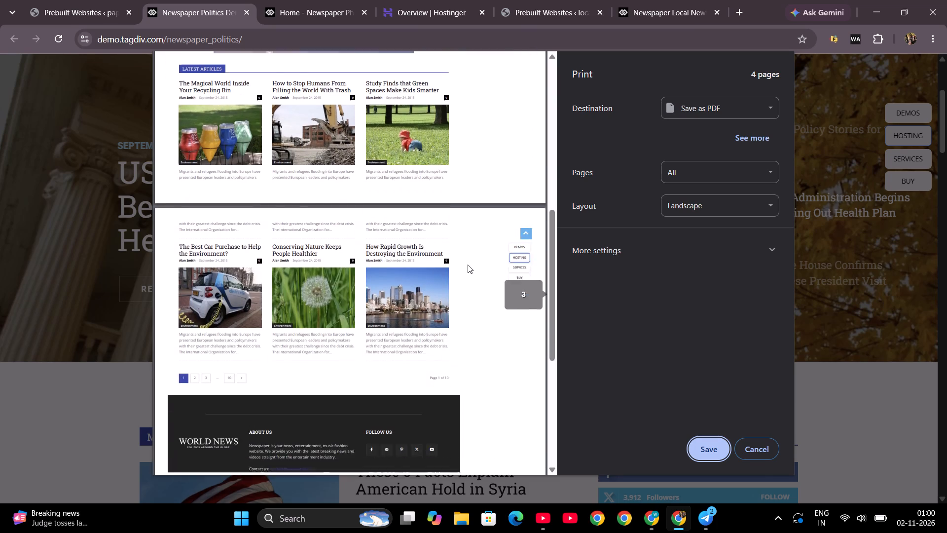
scroll(468, 265, "down", 3)
scroll(468, 265, "up", 6)
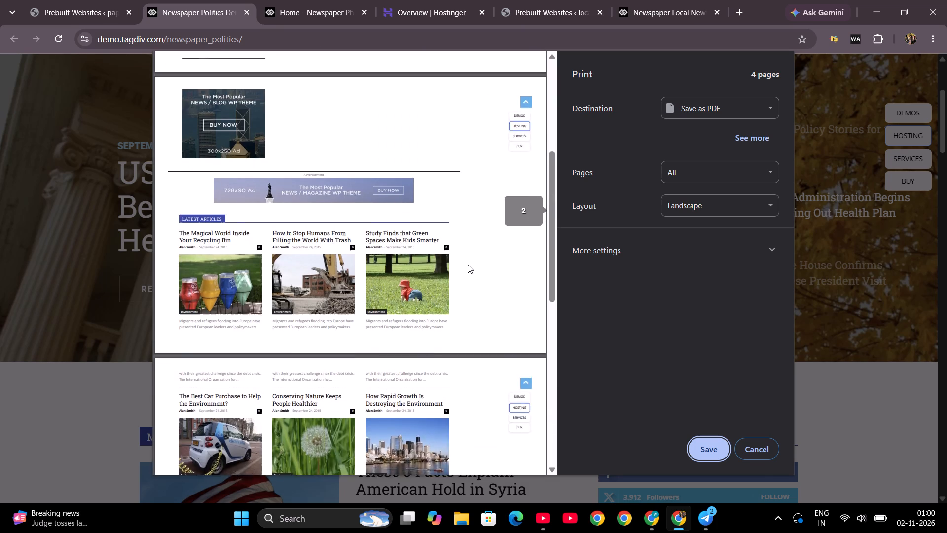
scroll(468, 265, "up", 3)
scroll(493, 311, "down", 1)
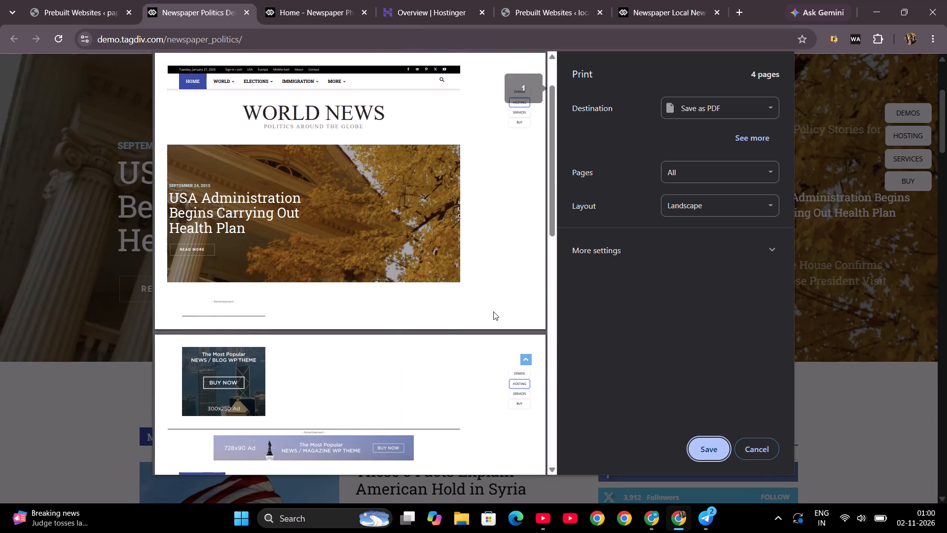
scroll(493, 311, "down", 2)
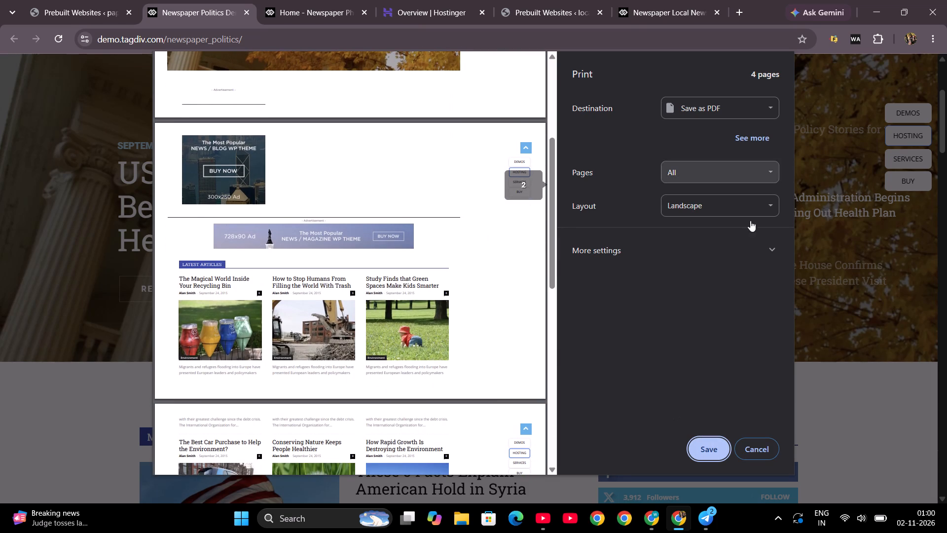
left_click(711, 453)
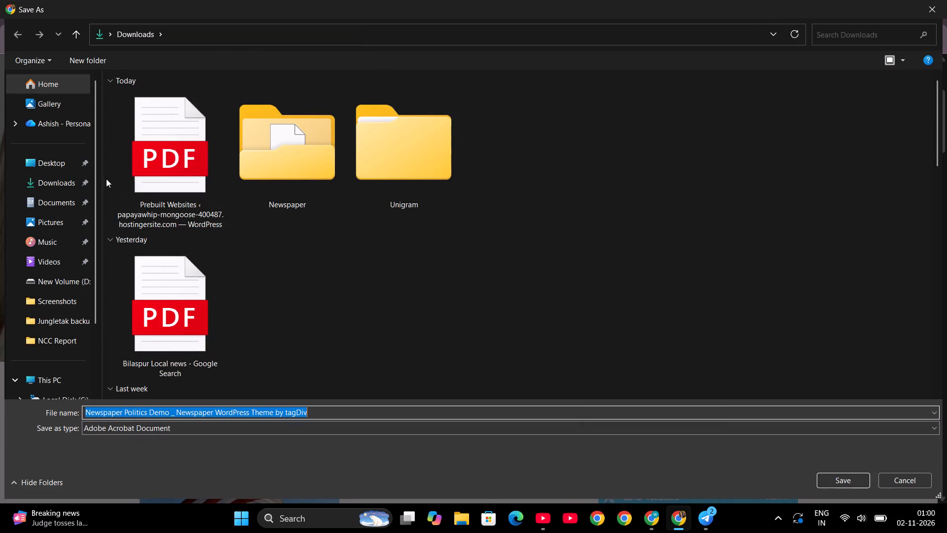